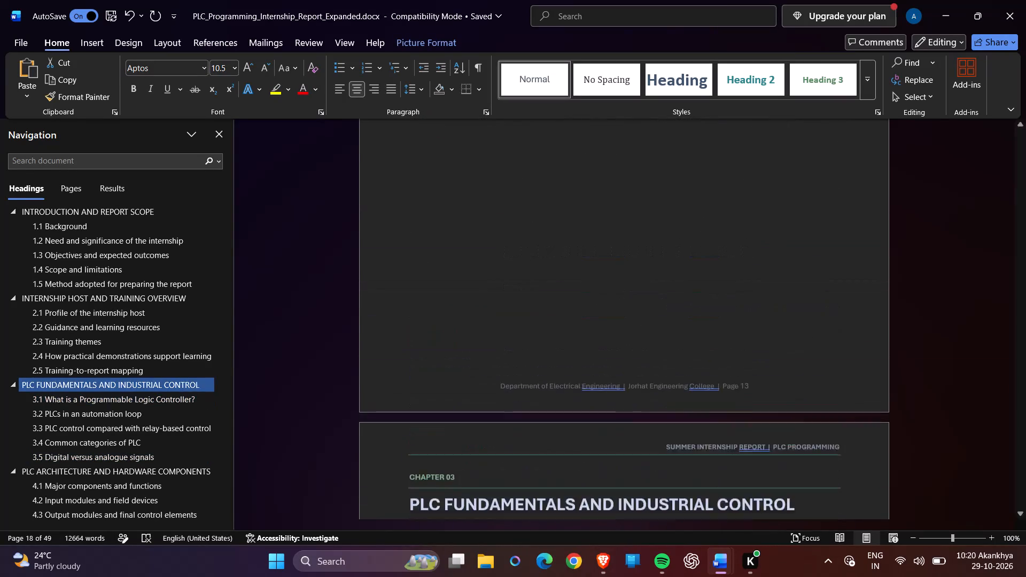
Review the report's chapters on PLC fundamentals, hardware components and scan cycle, including the scan-cycle figure and the stages table.
{"action": "scroll", "coordinate": [712, 324], "scroll_direction": "down", "scroll_amount": 12}
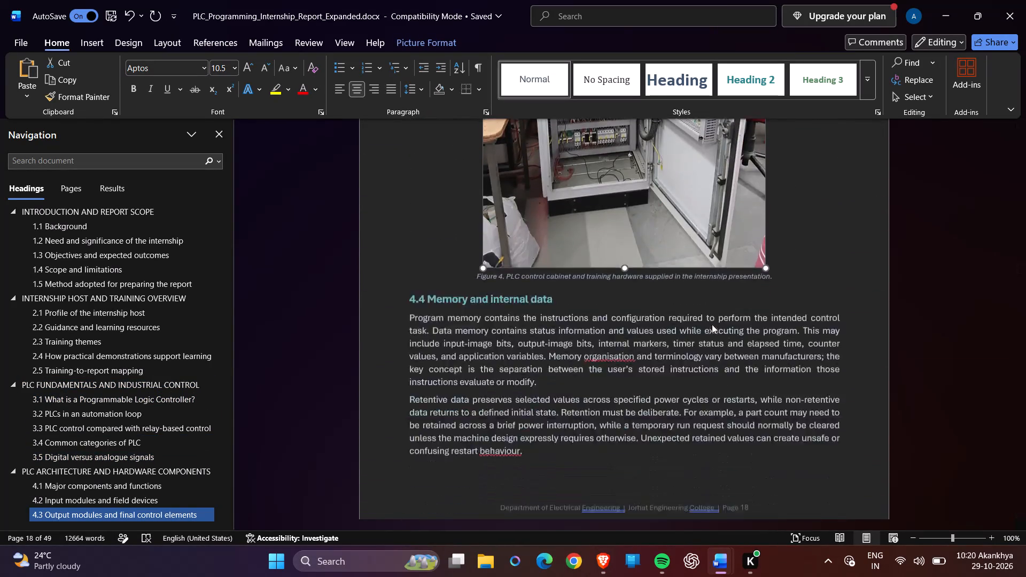
{"action": "scroll", "coordinate": [712, 324], "scroll_direction": "down", "scroll_amount": 8}
{"action": "scroll", "coordinate": [712, 324], "scroll_direction": "up", "scroll_amount": 1}
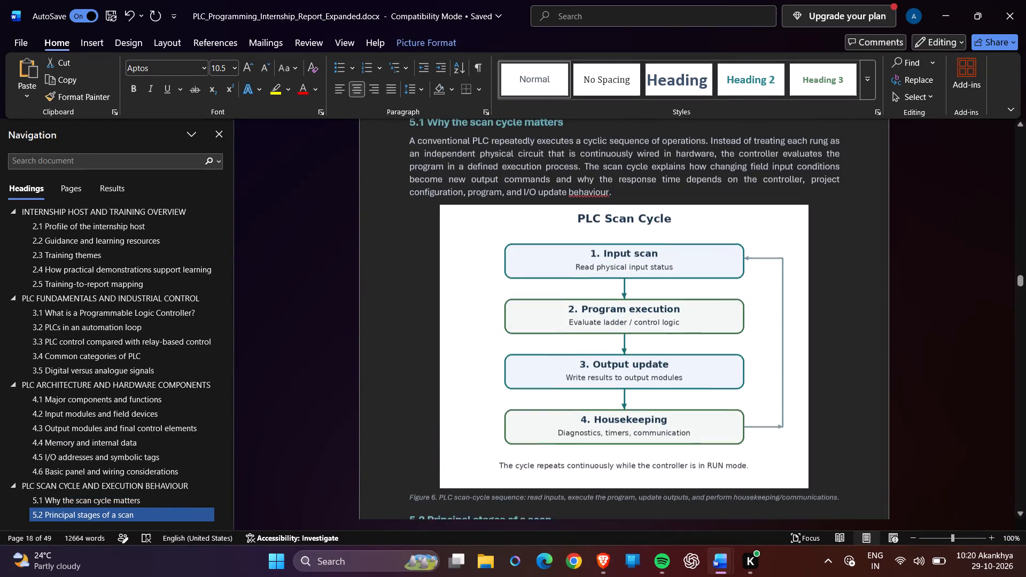
{"action": "scroll", "coordinate": [712, 324], "scroll_direction": "up", "scroll_amount": 1}
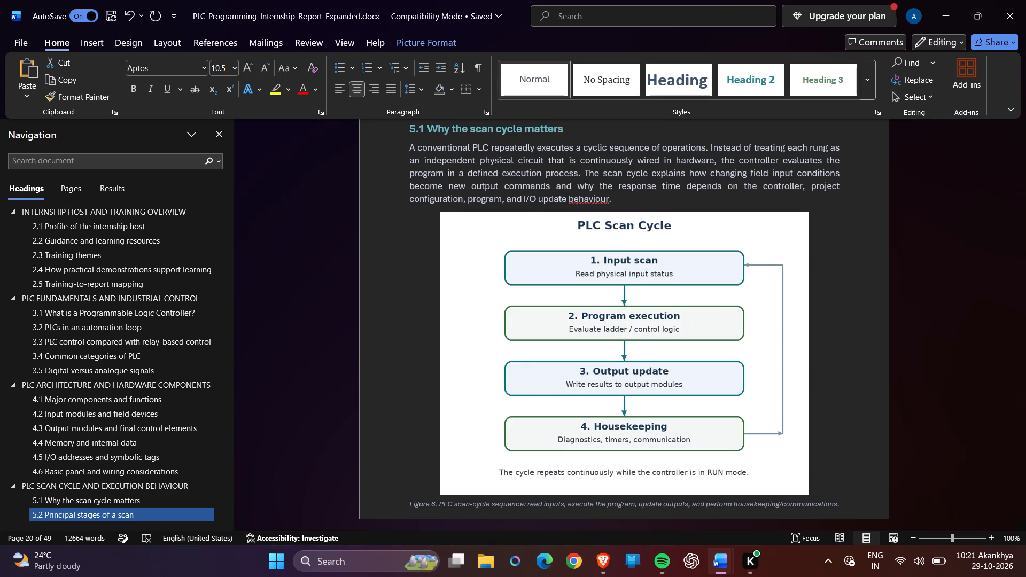
{"action": "scroll", "coordinate": [712, 324], "scroll_direction": "down", "scroll_amount": 3}
{"action": "scroll", "coordinate": [712, 324], "scroll_direction": "up", "scroll_amount": 4}
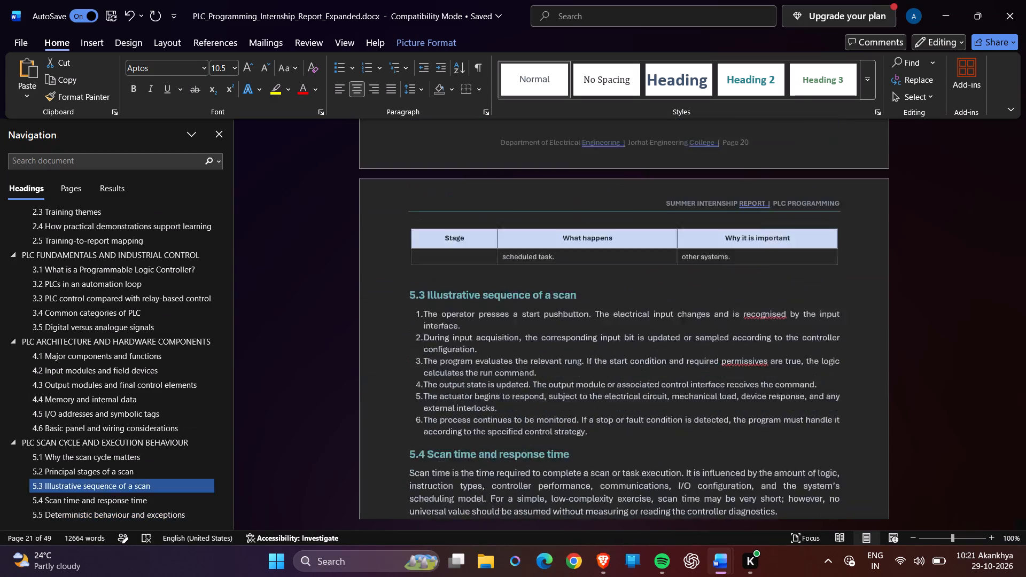
Review the report's front matter, from the acknowledgement and abstract through the executive summary and table of contents.
{"action": "scroll", "coordinate": [712, 324], "scroll_direction": "up", "scroll_amount": 16}
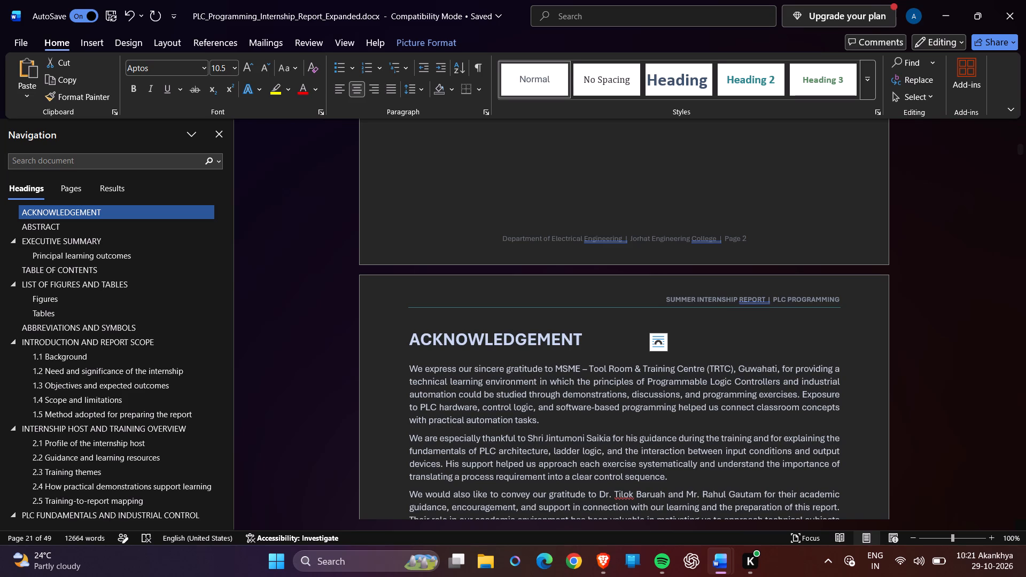
{"action": "scroll", "coordinate": [712, 324], "scroll_direction": "down", "scroll_amount": 8}
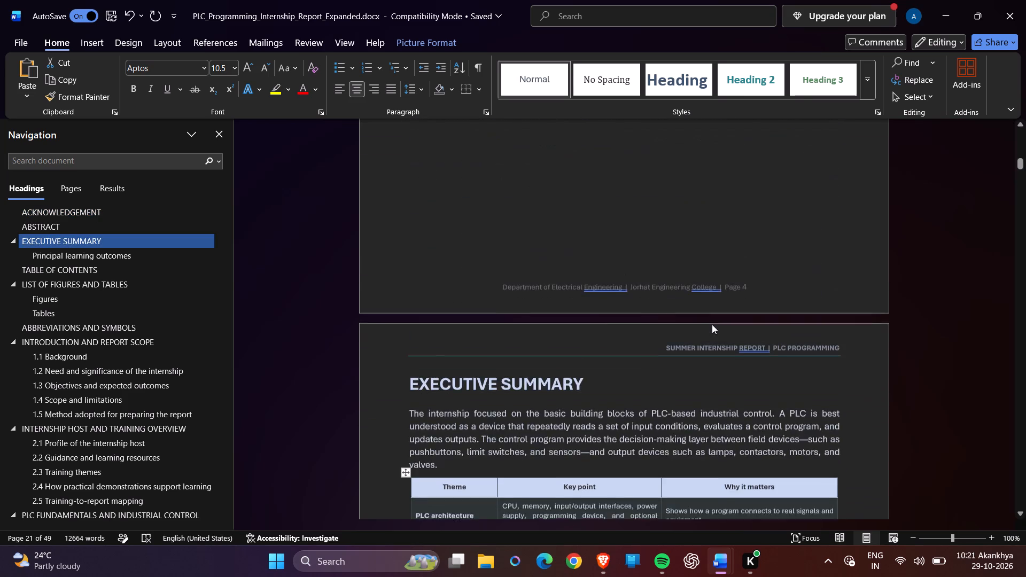
{"action": "scroll", "coordinate": [712, 324], "scroll_direction": "down", "scroll_amount": 6}
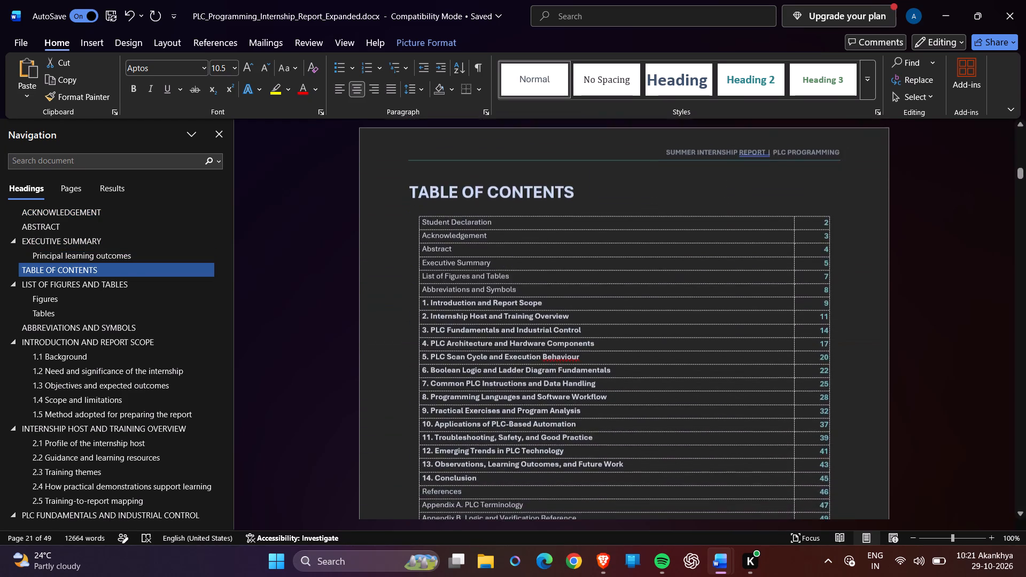
{"action": "scroll", "coordinate": [712, 324], "scroll_direction": "down", "scroll_amount": 4}
{"action": "scroll", "coordinate": [712, 324], "scroll_direction": "up", "scroll_amount": 12}
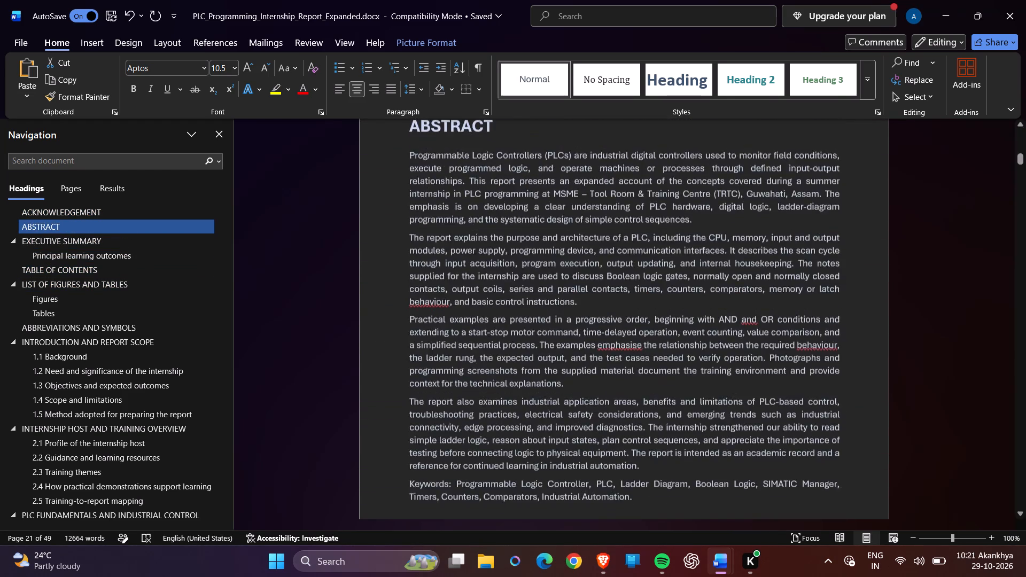
Examine the cover page up close, including its title, submission details and the Typical PLC System Architecture diagram.
{"action": "scroll", "coordinate": [712, 324], "scroll_direction": "up", "scroll_amount": 11}
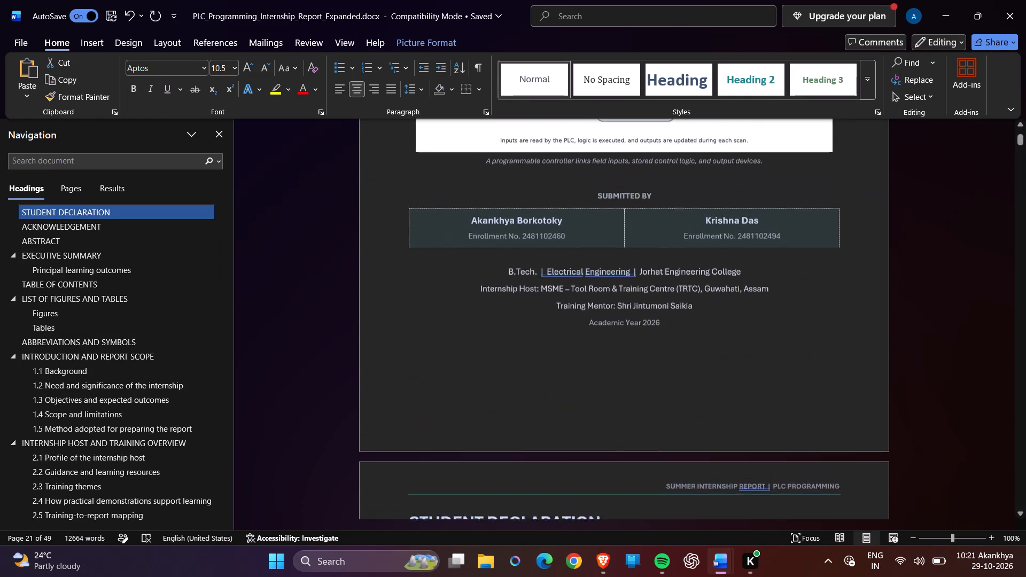
{"action": "scroll", "coordinate": [712, 324], "scroll_direction": "up", "scroll_amount": 12}
{"action": "scroll", "coordinate": [712, 324], "scroll_direction": "right", "scroll_amount": 1}
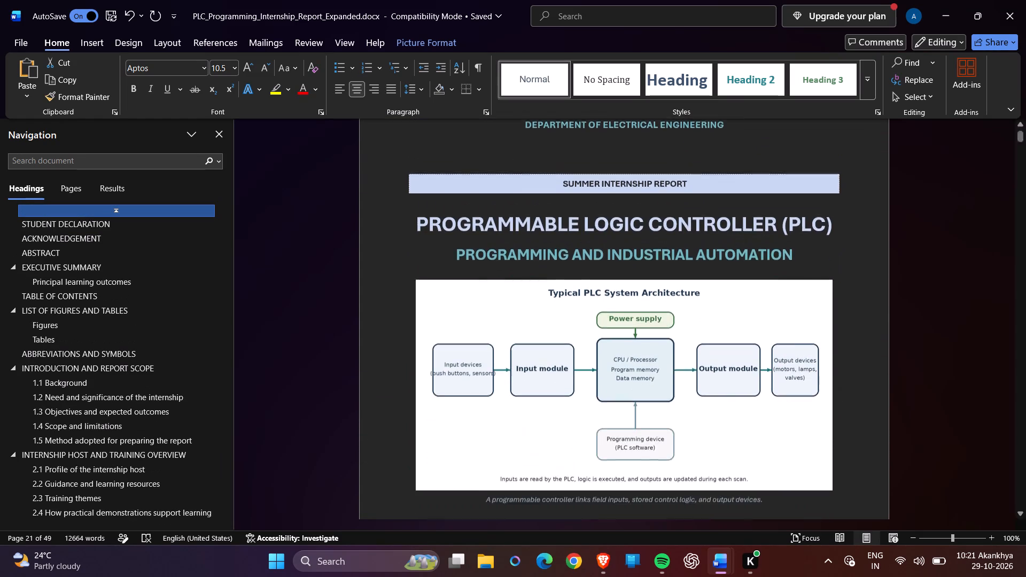
{"action": "scroll", "coordinate": [712, 324], "scroll_direction": "right", "scroll_amount": 2}
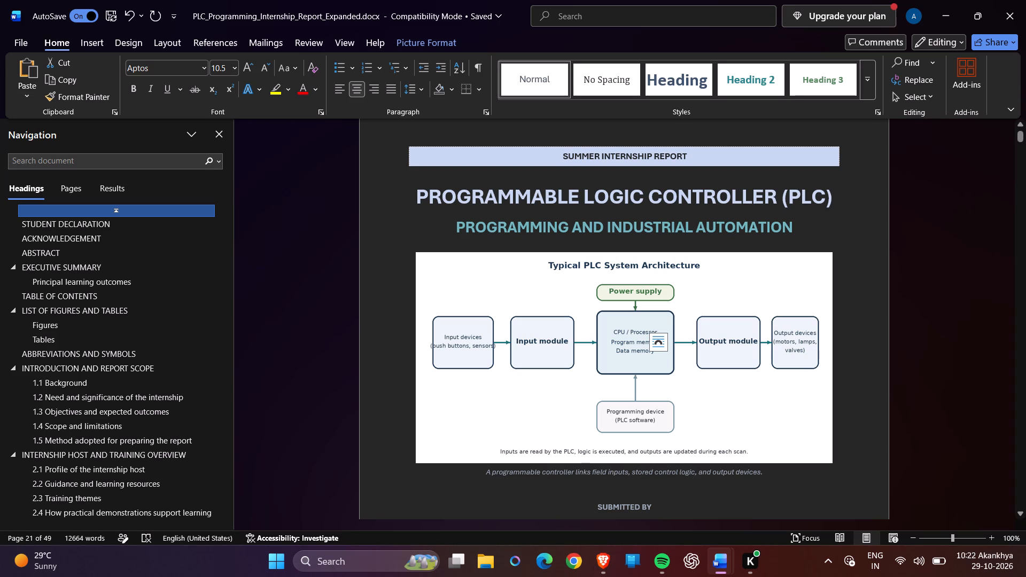
{"action": "scroll", "coordinate": [709, 333], "scroll_direction": "up", "scroll_amount": 2, "text": "ctrl"}
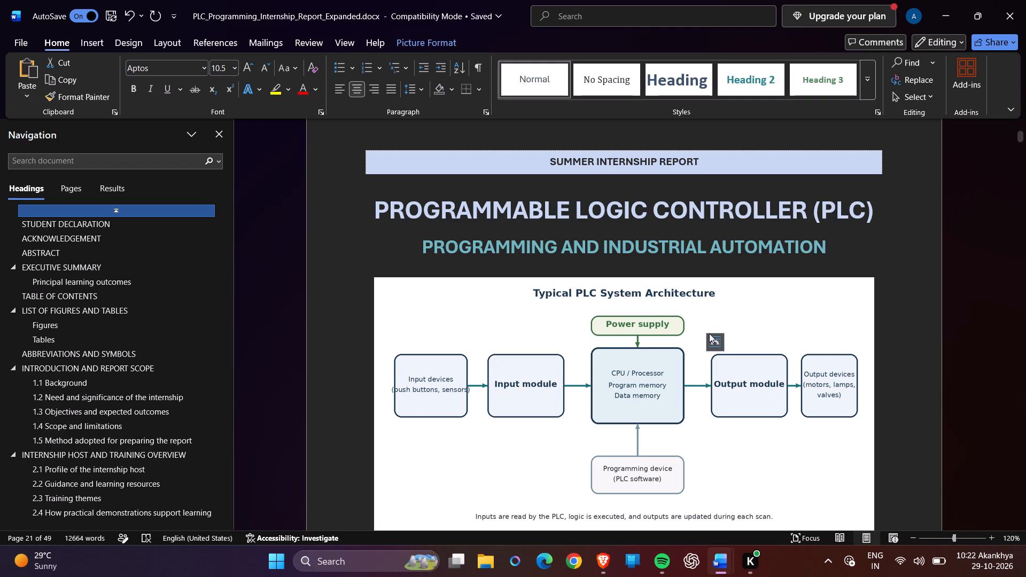
{"action": "scroll", "coordinate": [709, 333], "scroll_direction": "down", "scroll_amount": 1}
{"action": "scroll", "coordinate": [894, 396], "scroll_direction": "down", "scroll_amount": 1}
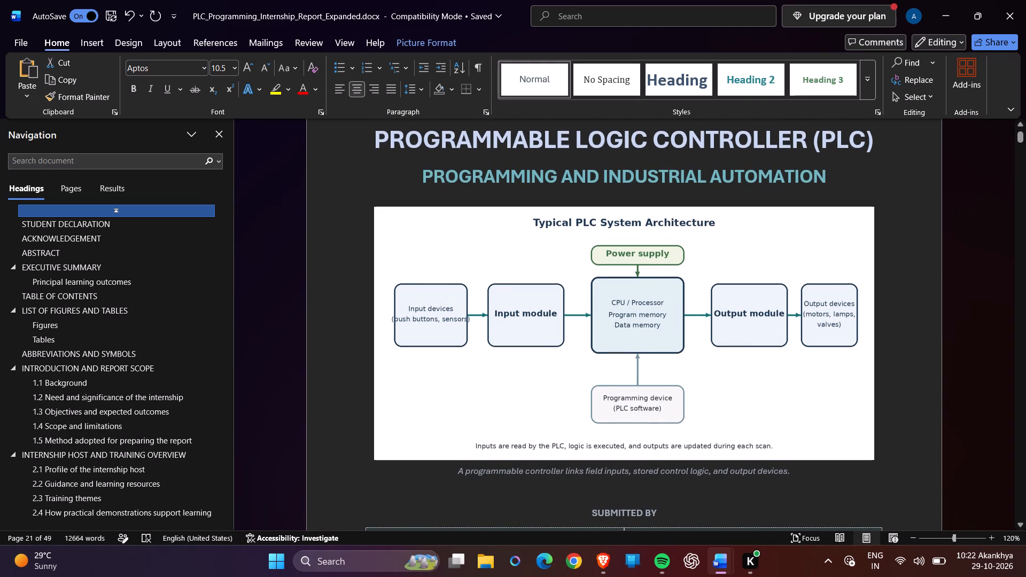
{"action": "scroll", "coordinate": [894, 396], "scroll_direction": "up", "scroll_amount": 1, "text": "ctrl"}
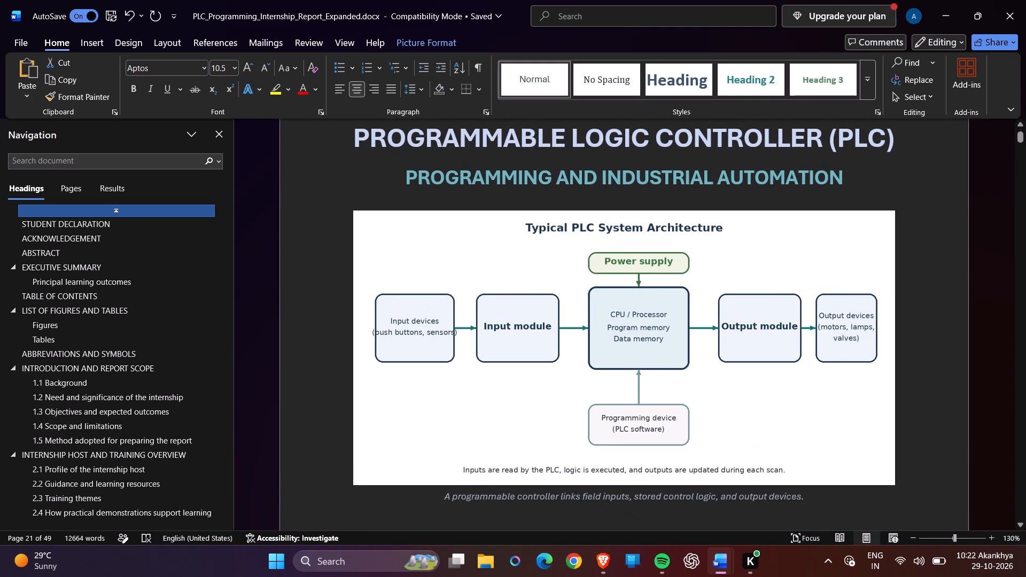
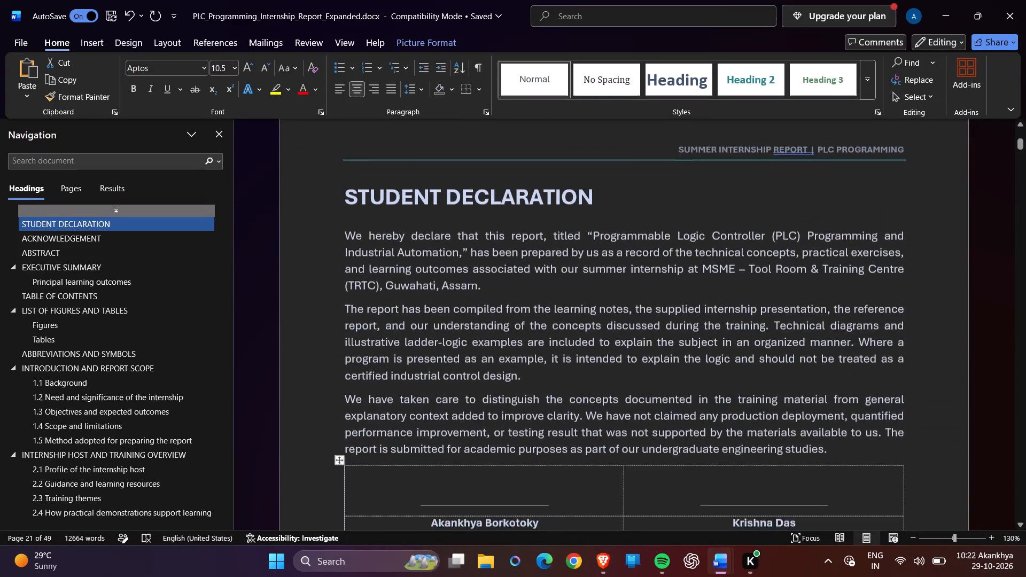
Examine the cover page's title block, Typical PLC System Architecture diagram and submission details.
{"action": "scroll", "coordinate": [894, 396], "scroll_direction": "up", "scroll_amount": 13}
{"action": "scroll", "coordinate": [894, 396], "scroll_direction": "up", "scroll_amount": 8}
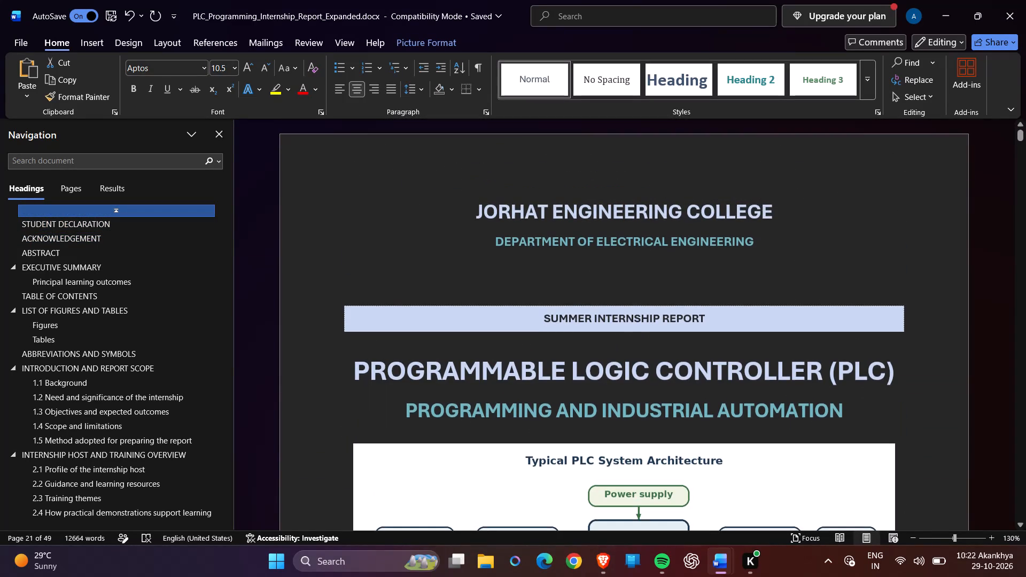
{"action": "scroll", "coordinate": [894, 396], "scroll_direction": "up", "scroll_amount": 2}
{"action": "scroll", "coordinate": [894, 396], "scroll_direction": "down", "scroll_amount": 2}
{"action": "scroll", "coordinate": [894, 396], "scroll_direction": "down", "scroll_amount": 2, "text": "ctrl"}
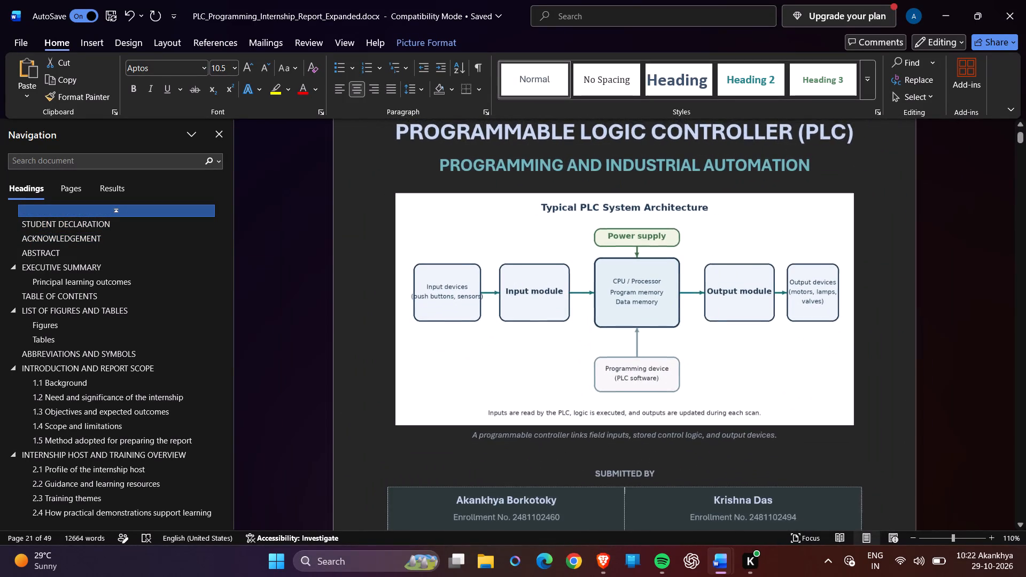
{"action": "scroll", "coordinate": [894, 396], "scroll_direction": "up", "scroll_amount": 9}
{"action": "scroll", "coordinate": [895, 386], "scroll_direction": "down", "scroll_amount": 1}
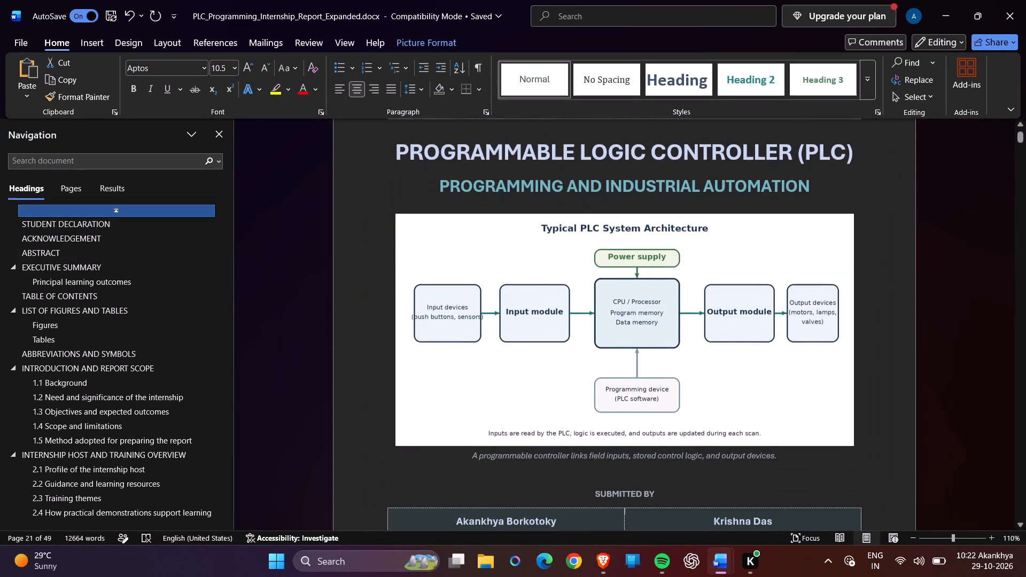
{"action": "scroll", "coordinate": [895, 386], "scroll_direction": "down", "scroll_amount": 1}
{"action": "scroll", "coordinate": [895, 386], "scroll_direction": "up", "scroll_amount": 5}
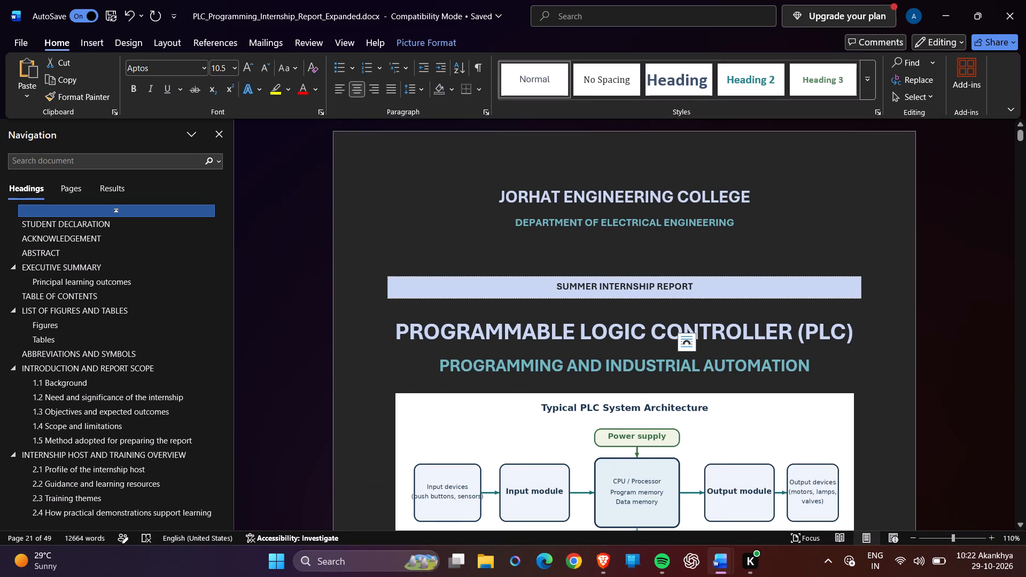
{"action": "scroll", "coordinate": [895, 386], "scroll_direction": "down", "scroll_amount": 2}
{"action": "left_click", "coordinate": [938, 339]}
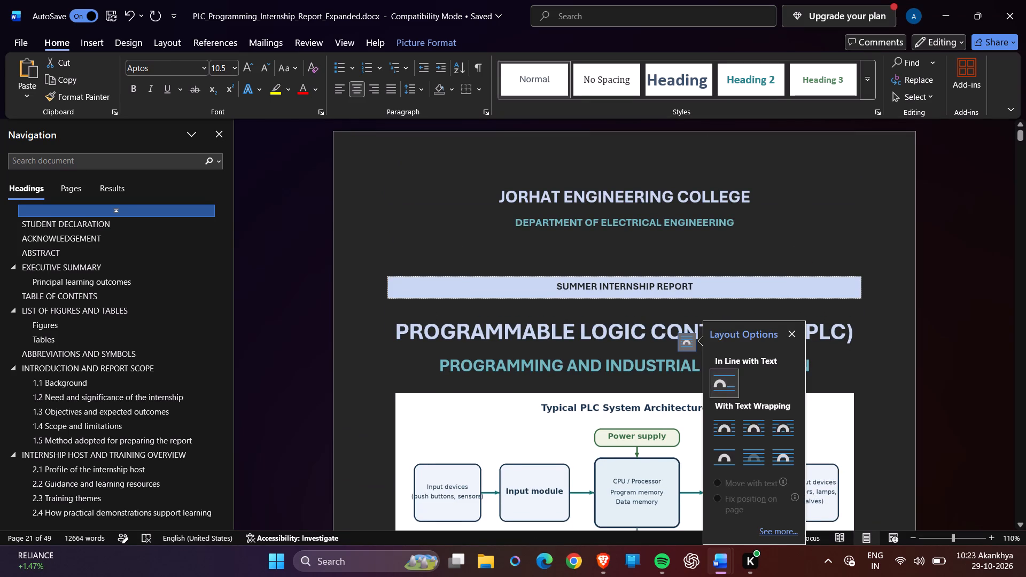
{"action": "scroll", "coordinate": [810, 451], "scroll_direction": "up", "scroll_amount": 1}
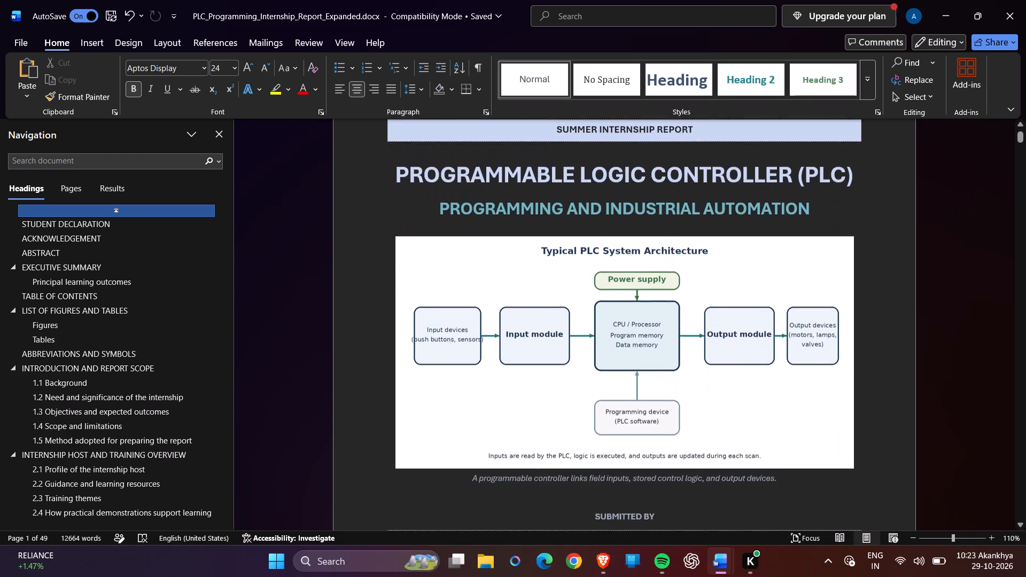
{"action": "scroll", "coordinate": [810, 451], "scroll_direction": "up", "scroll_amount": 1}
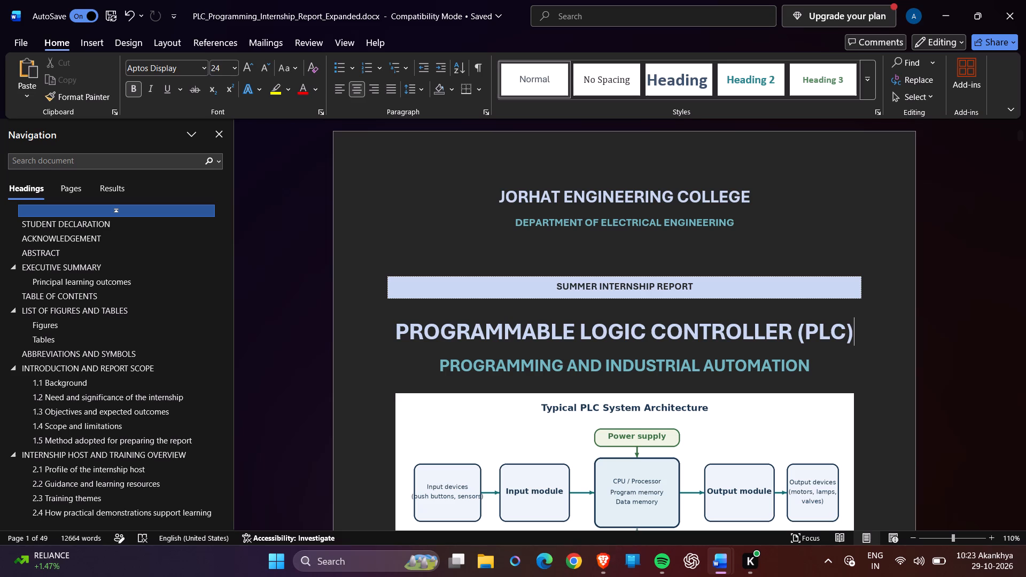
{"action": "scroll", "coordinate": [810, 451], "scroll_direction": "down", "scroll_amount": 1}
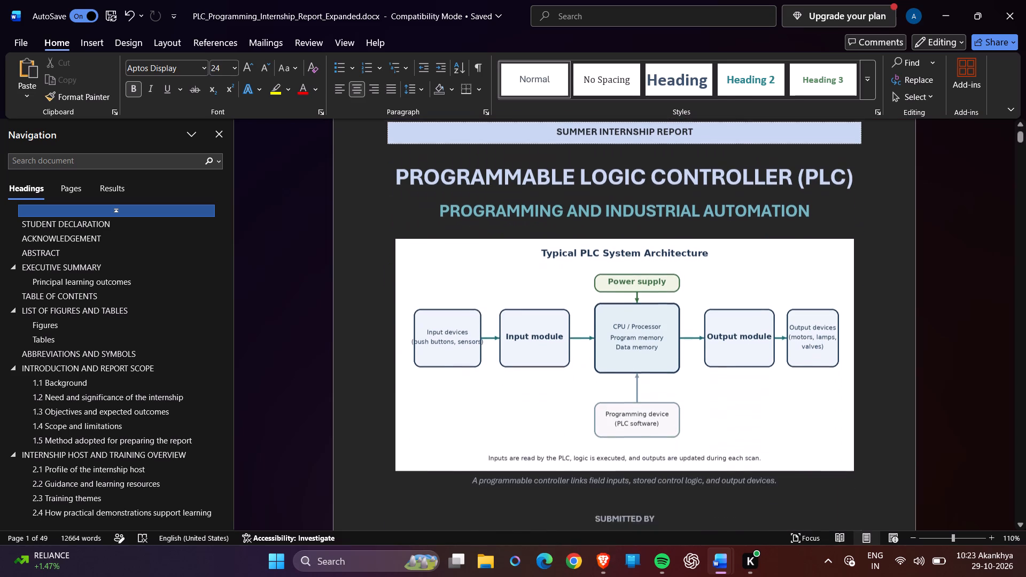
{"action": "scroll", "coordinate": [810, 451], "scroll_direction": "down", "scroll_amount": 2}
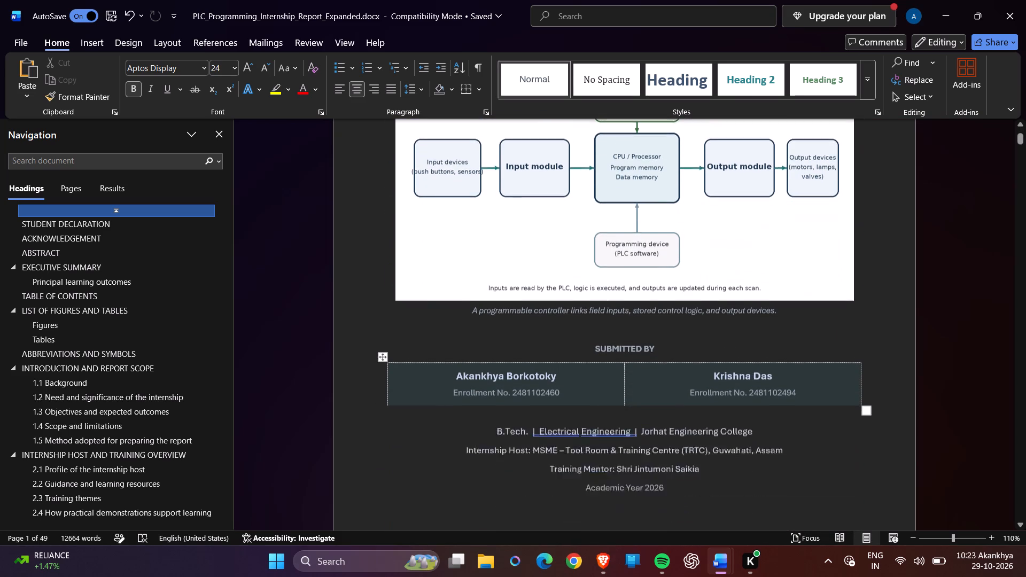
Check the overall page layout of the cover page beside the Student Declaration page.
{"action": "scroll", "coordinate": [810, 451], "scroll_direction": "down", "scroll_amount": 2, "text": "ctrl"}
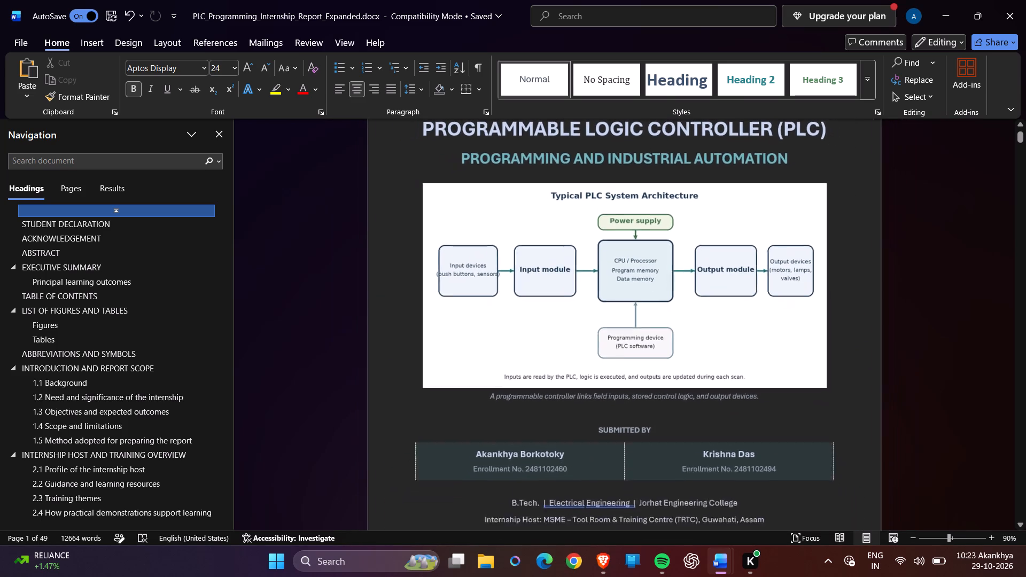
{"action": "scroll", "coordinate": [810, 451], "scroll_direction": "down", "scroll_amount": 2, "text": "ctrl"}
{"action": "scroll", "coordinate": [810, 451], "scroll_direction": "up", "scroll_amount": 1}
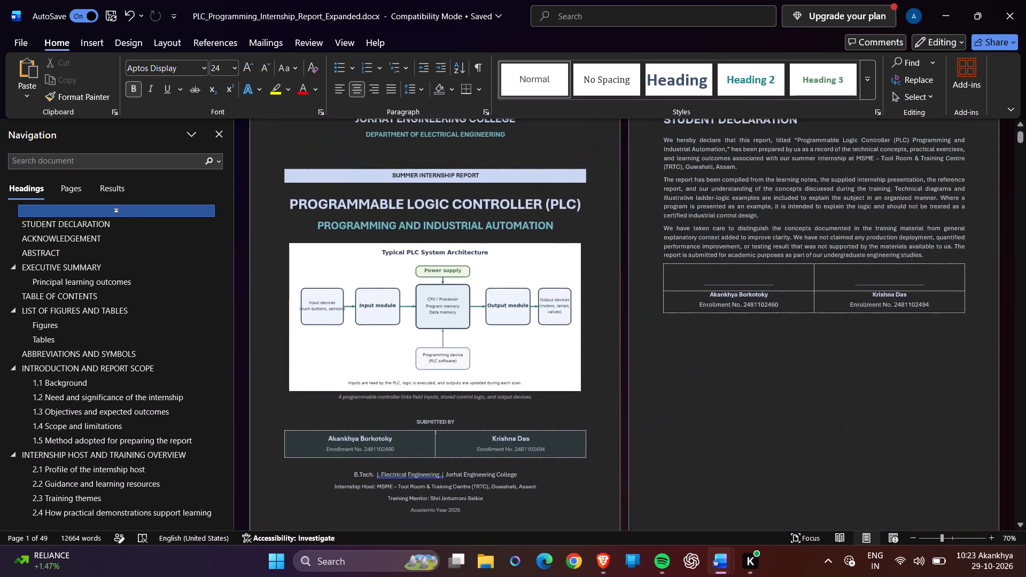
{"action": "scroll", "coordinate": [810, 451], "scroll_direction": "up", "scroll_amount": 2}
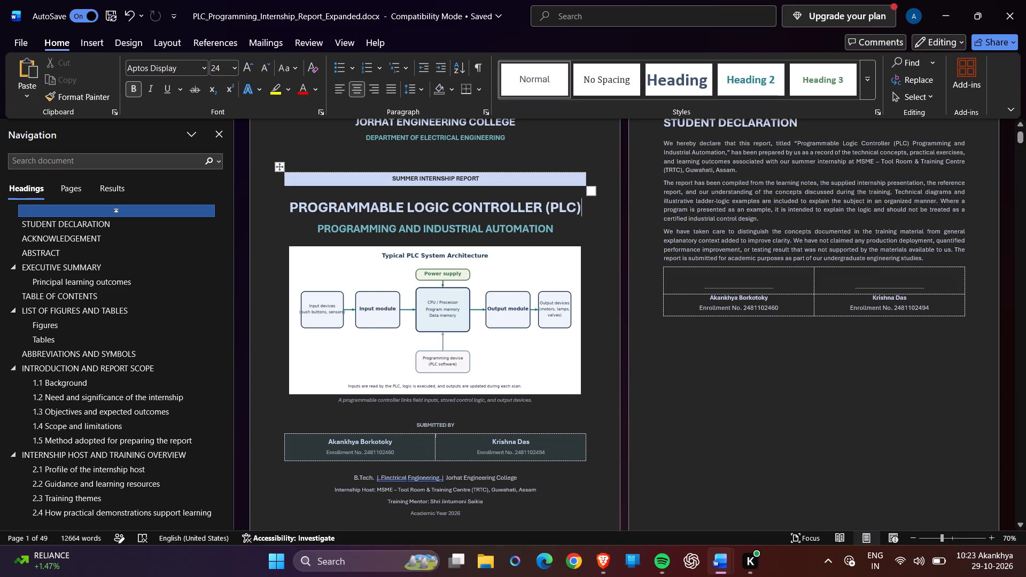
{"action": "scroll", "coordinate": [477, 349], "scroll_direction": "down", "scroll_amount": 2, "text": "ctrl"}
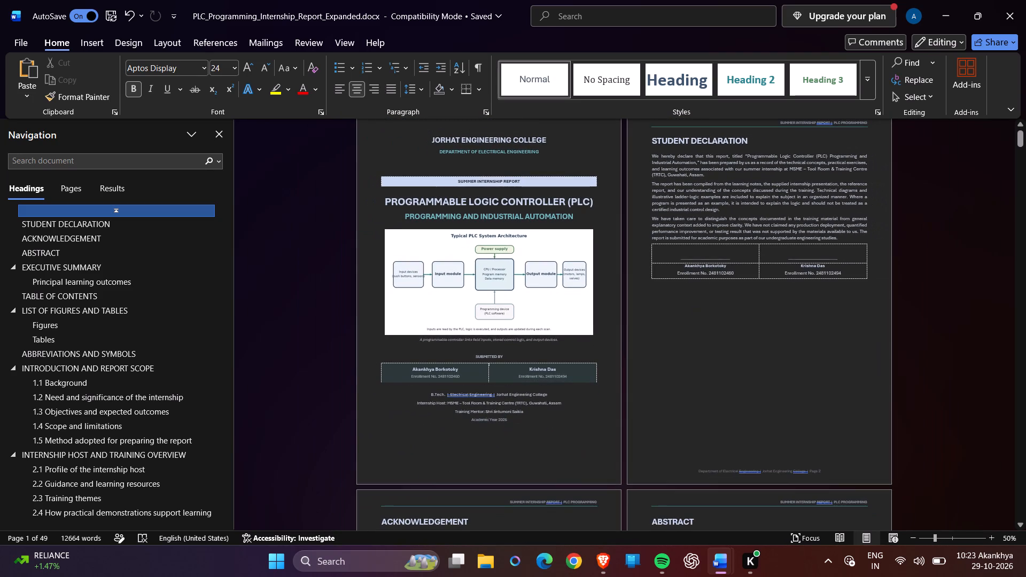
{"action": "scroll", "coordinate": [477, 349], "scroll_direction": "up", "scroll_amount": 1}
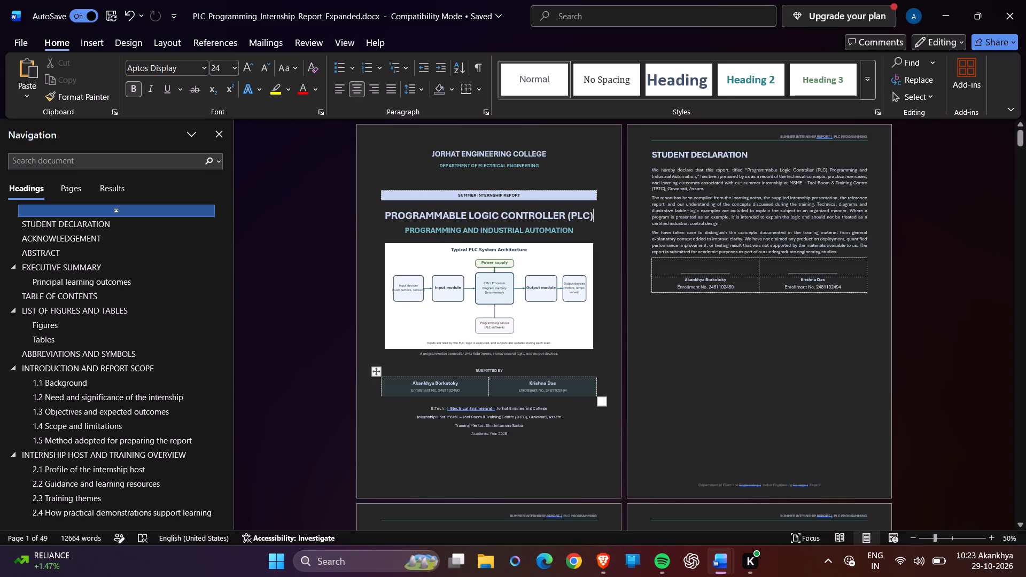
{"action": "scroll", "coordinate": [468, 363], "scroll_direction": "up", "scroll_amount": 4, "text": "ctrl"}
Re-examine the lower part of the cover page, from the architecture diagram to the Submitted By table and academic year.
{"action": "scroll", "coordinate": [468, 363], "scroll_direction": "right", "scroll_amount": 1}
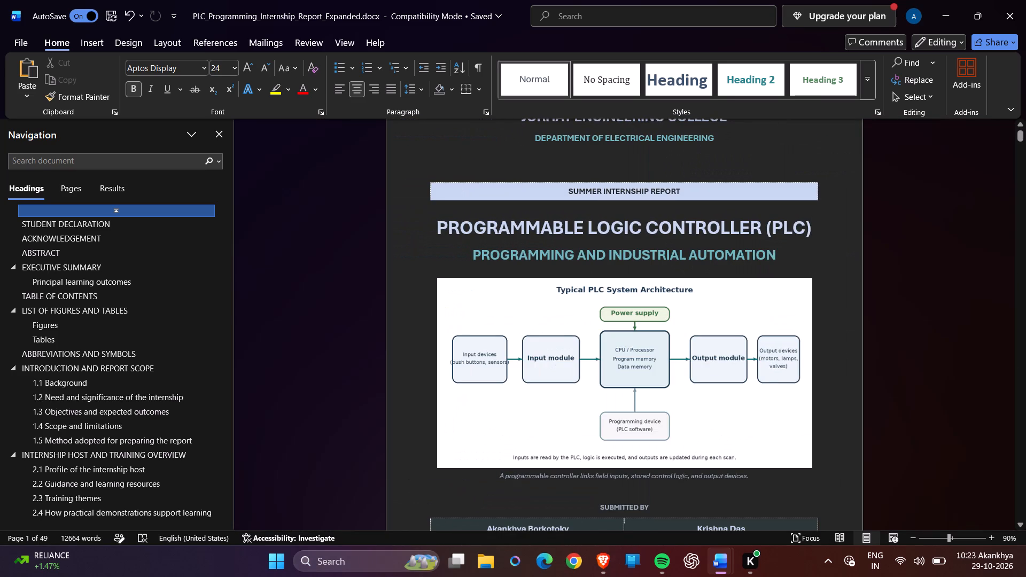
{"action": "scroll", "coordinate": [468, 363], "scroll_direction": "down", "scroll_amount": 2}
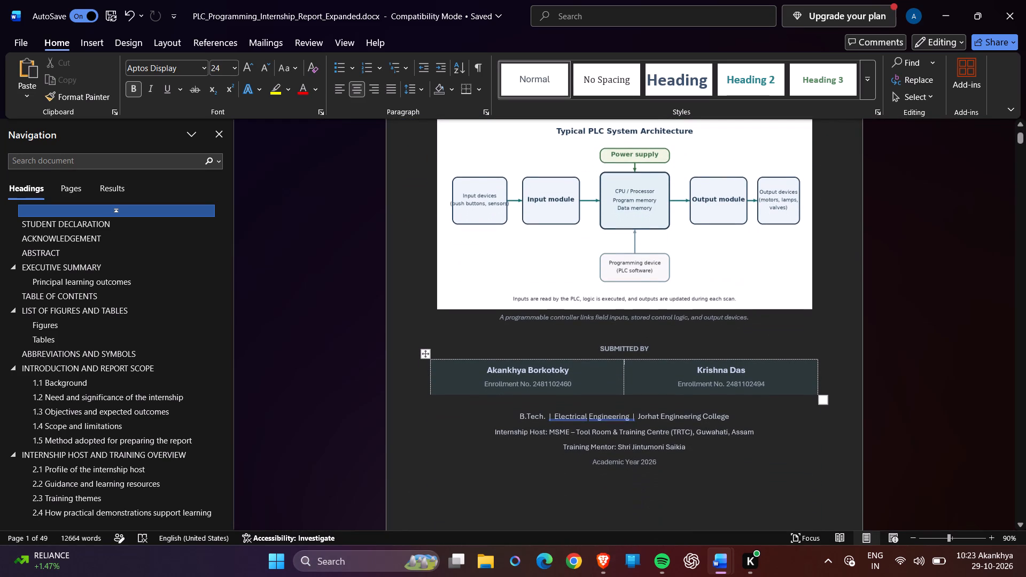
{"action": "scroll", "coordinate": [549, 425], "scroll_direction": "up", "scroll_amount": 3, "text": "ctrl"}
{"action": "scroll", "coordinate": [549, 425], "scroll_direction": "down", "scroll_amount": 2}
{"action": "scroll", "coordinate": [549, 425], "scroll_direction": "up", "scroll_amount": 1}
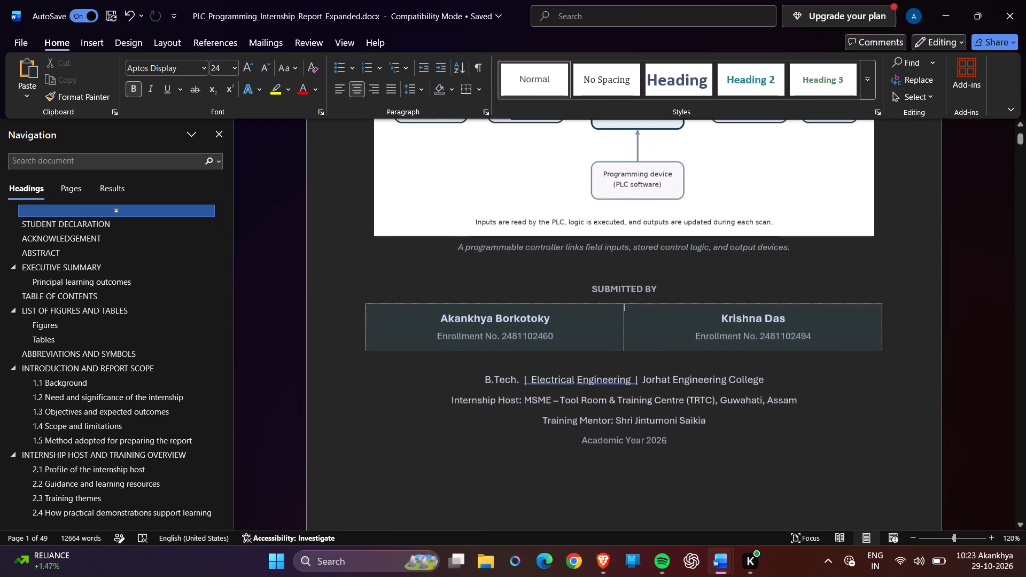
{"action": "scroll", "coordinate": [549, 425], "scroll_direction": "up", "scroll_amount": 1}
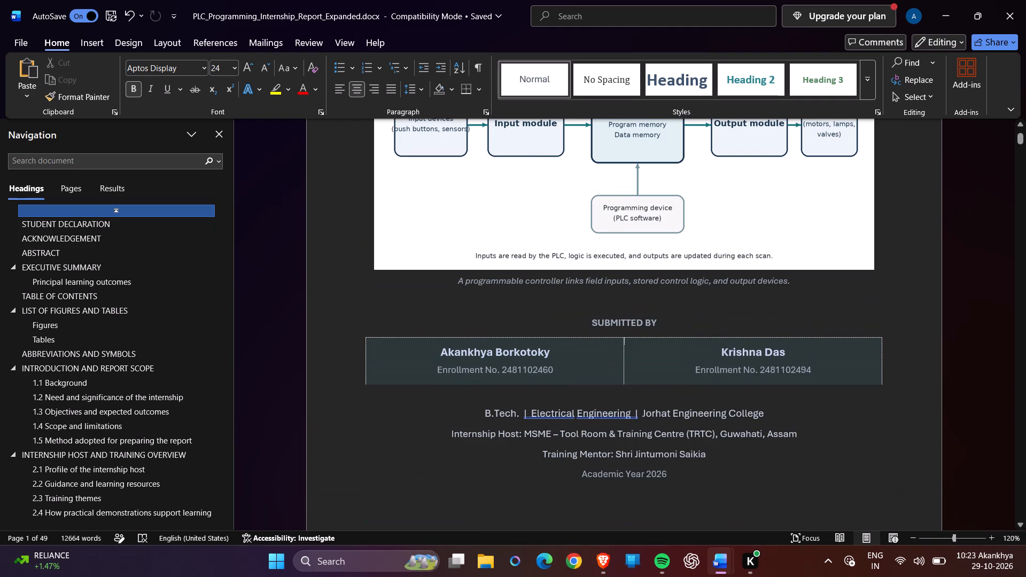
{"action": "scroll", "coordinate": [549, 425], "scroll_direction": "down", "scroll_amount": 3, "text": "ctrl"}
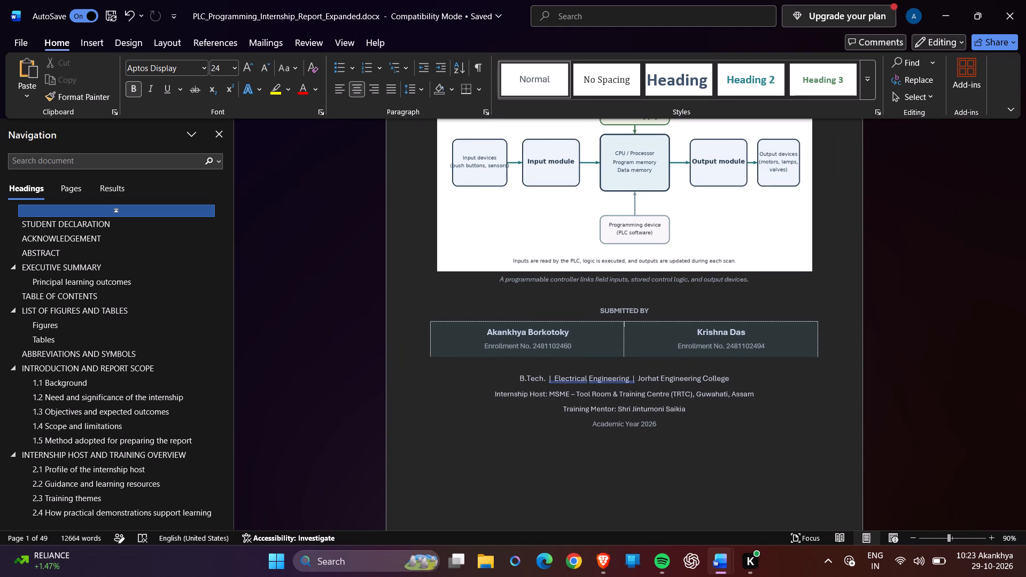
Open the Windows color settings and change the system mode to Light.
{"action": "left_click", "coordinate": [377, 562]}
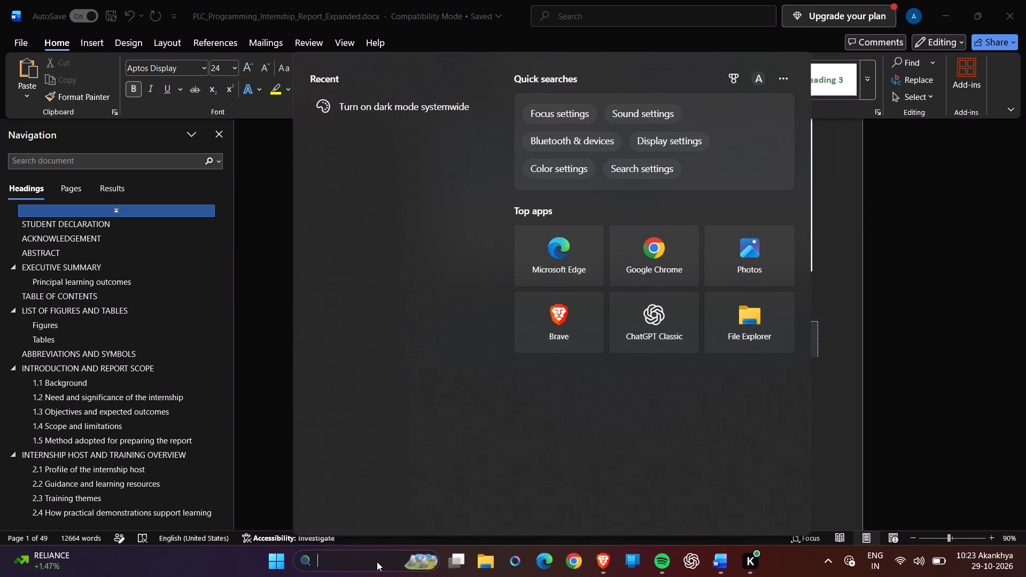
{"action": "left_click", "coordinate": [401, 116]}
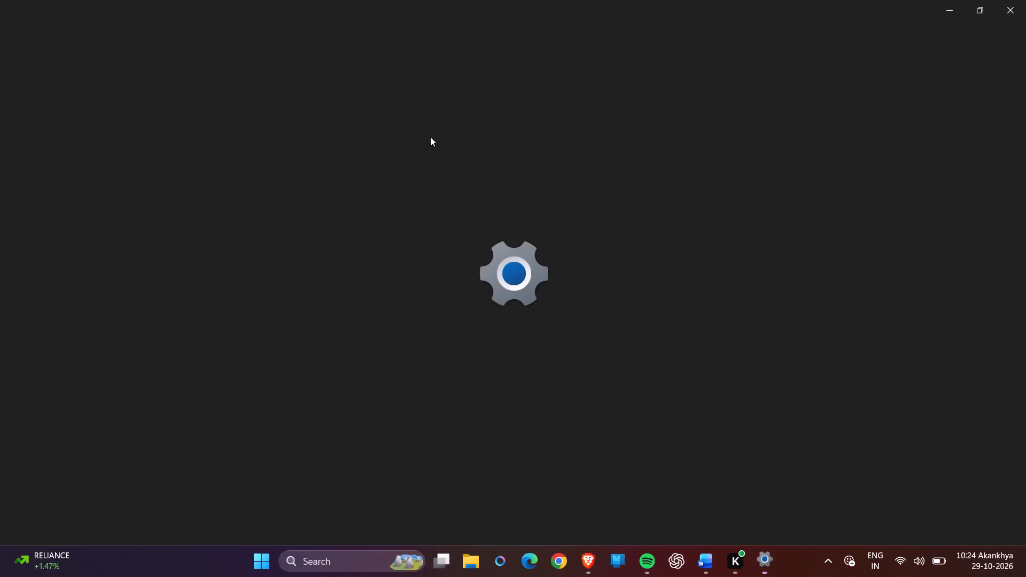
{"action": "left_click", "coordinate": [867, 196]}
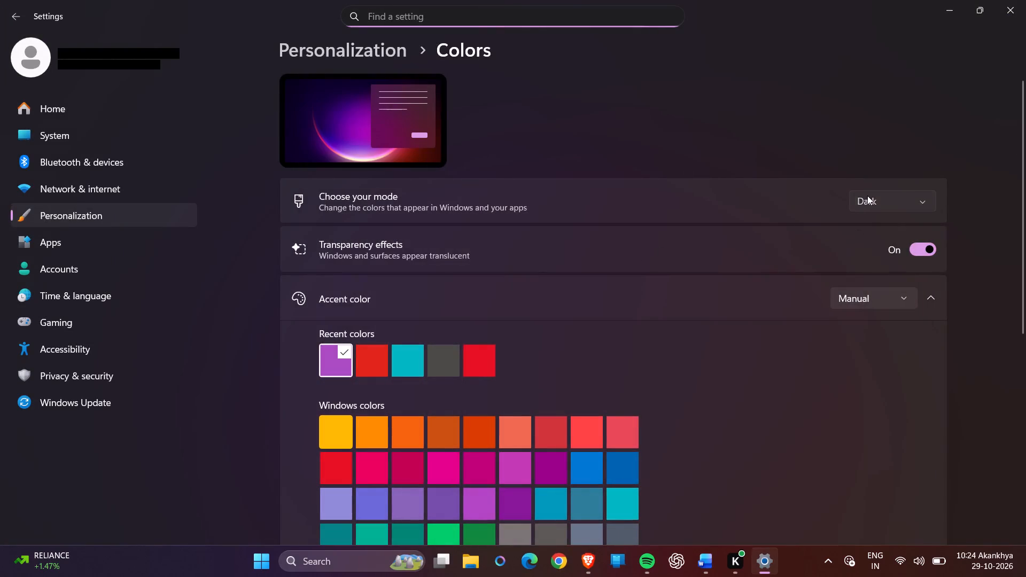
{"action": "left_click", "coordinate": [887, 178]}
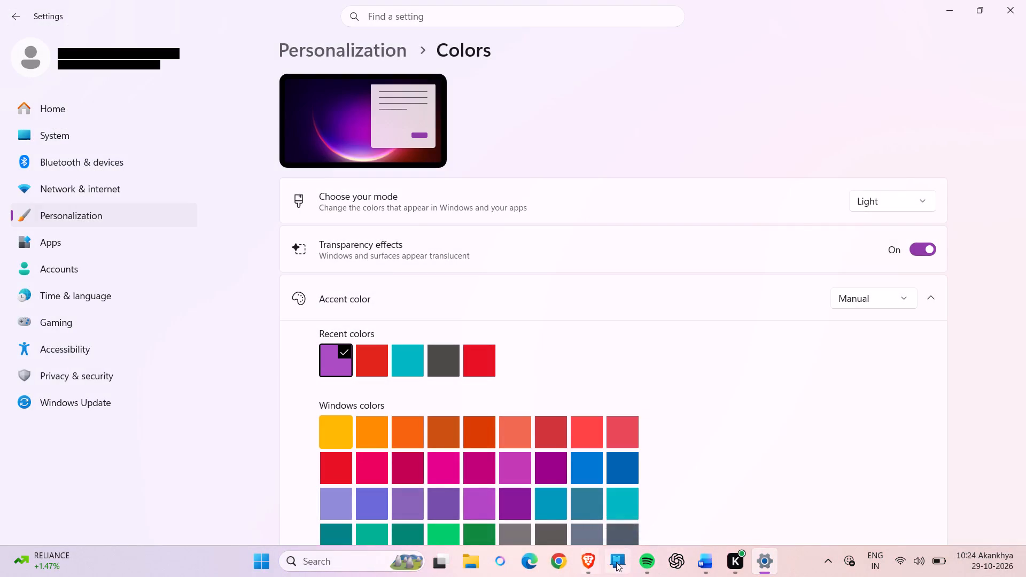
Switch back to the PLC internship report in Word and check the cover and Student Declaration pages in light mode.
{"action": "left_click", "coordinate": [702, 563]}
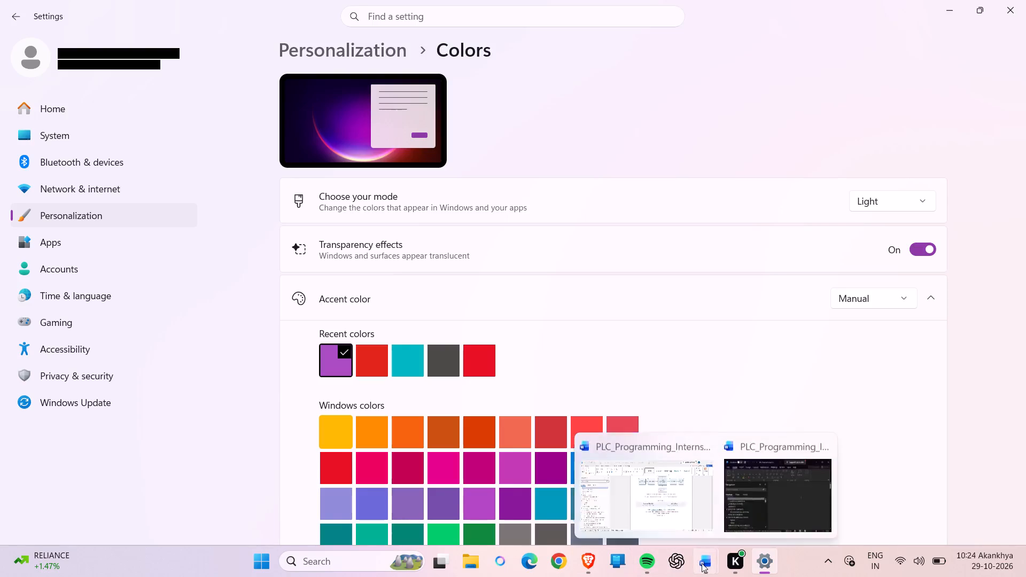
{"action": "left_click", "coordinate": [702, 563]}
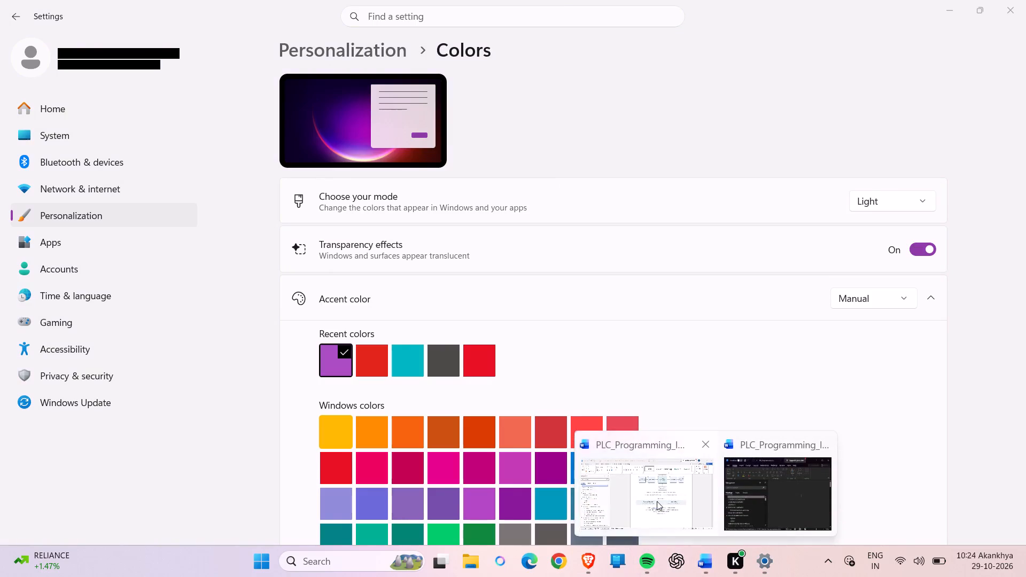
{"action": "left_click", "coordinate": [657, 501]}
{"action": "scroll", "coordinate": [825, 341], "scroll_direction": "up", "scroll_amount": 1}
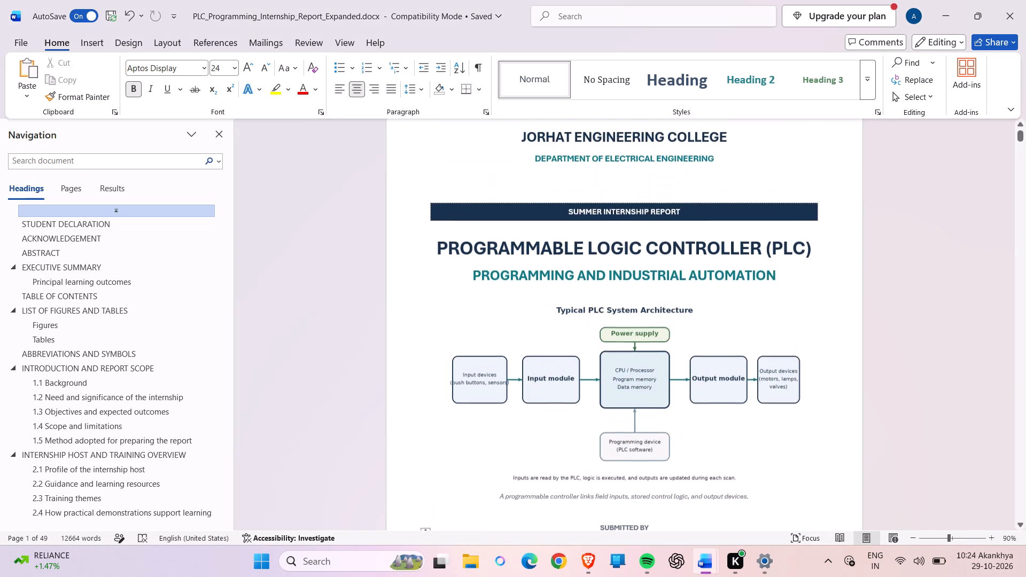
{"action": "scroll", "coordinate": [825, 341], "scroll_direction": "down", "scroll_amount": 2, "text": "ctrl"}
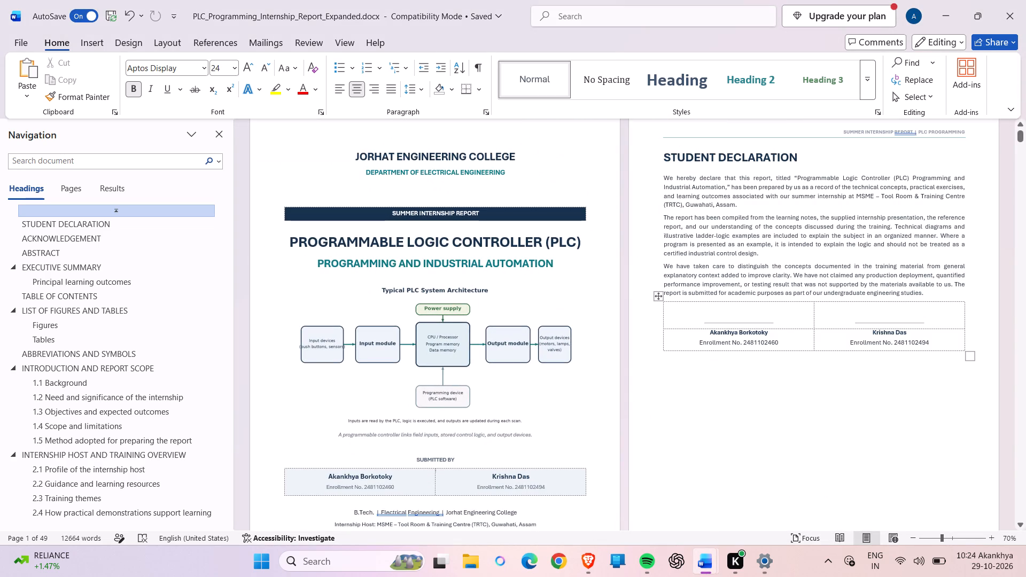
{"action": "scroll", "coordinate": [718, 354], "scroll_direction": "down", "scroll_amount": 3, "text": "ctrl"}
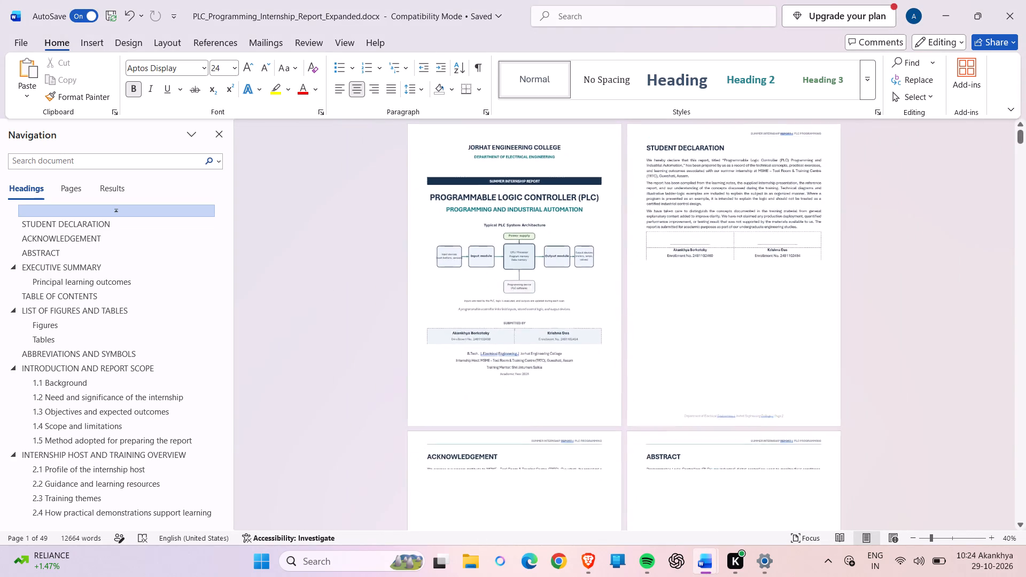
{"action": "scroll", "coordinate": [718, 354], "scroll_direction": "up", "scroll_amount": 4, "text": "ctrl"}
{"action": "scroll", "coordinate": [718, 354], "scroll_direction": "right", "scroll_amount": 2}
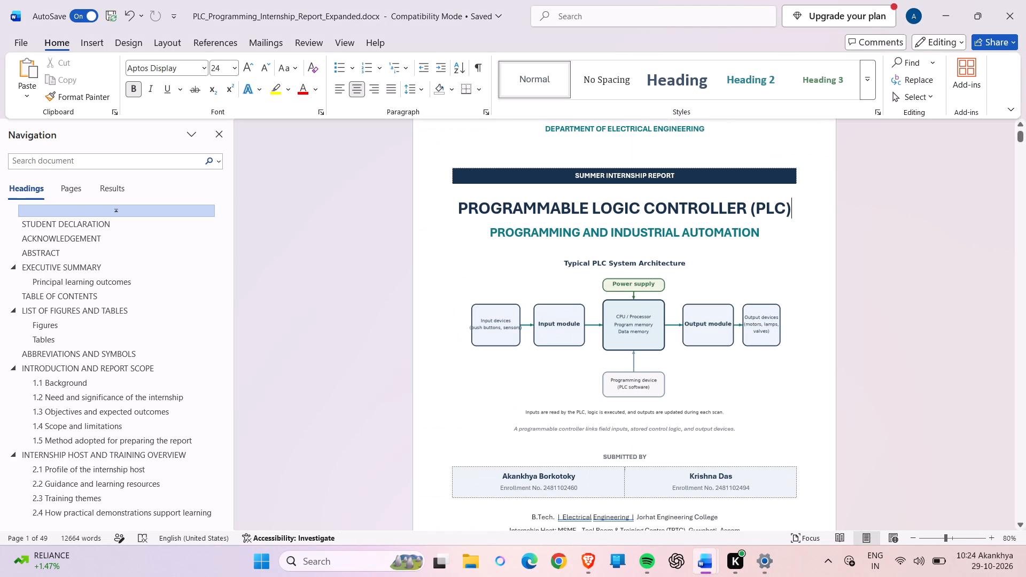
Review the light-mode cover page from the college heading through the architecture diagram to the submission details.
{"action": "scroll", "coordinate": [701, 396], "scroll_direction": "right", "scroll_amount": 1}
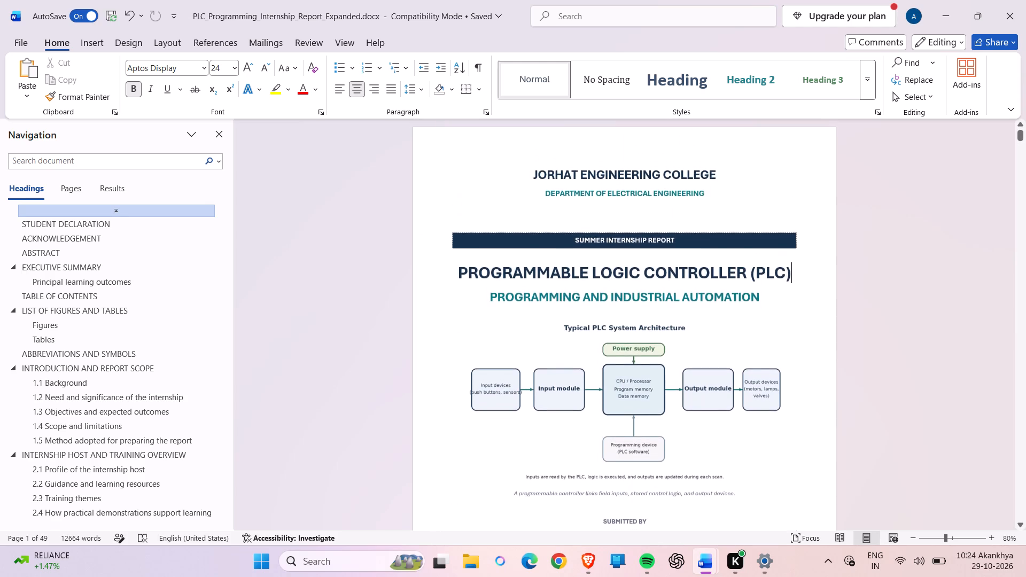
{"action": "scroll", "coordinate": [701, 396], "scroll_direction": "right", "scroll_amount": 2}
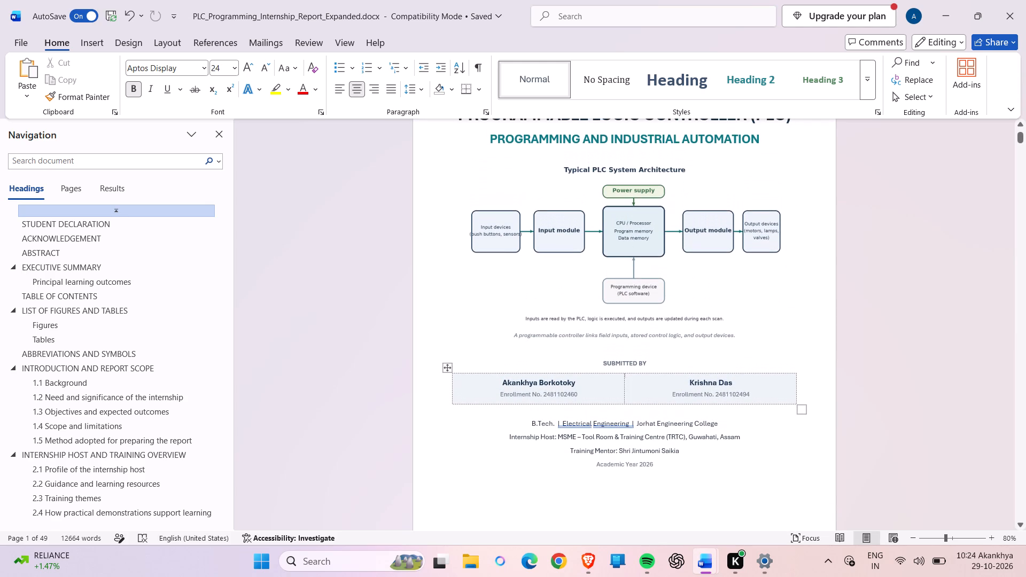
{"action": "left_click", "coordinate": [879, 338]}
{"action": "scroll", "coordinate": [879, 338], "scroll_direction": "up", "scroll_amount": 1}
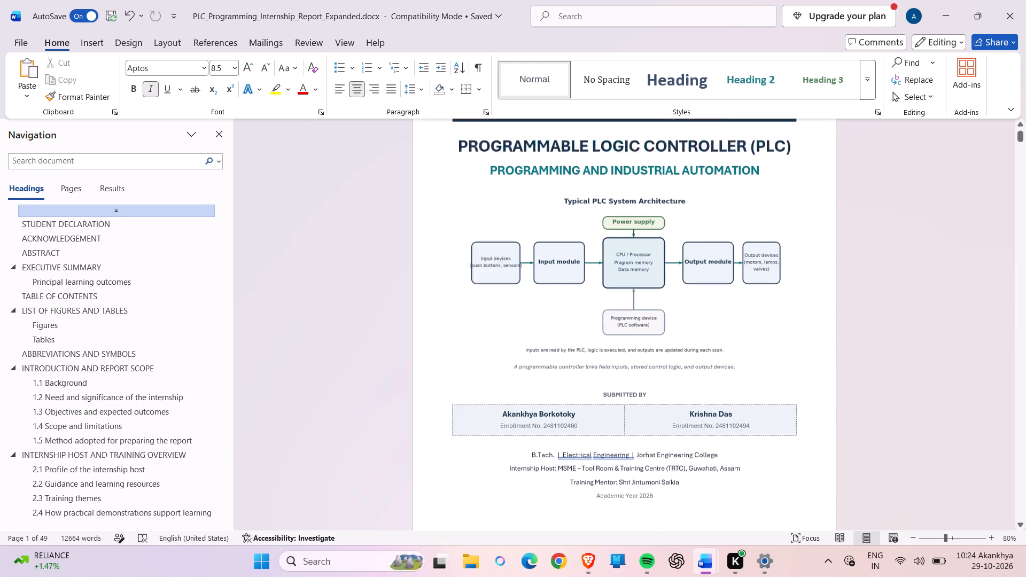
{"action": "scroll", "coordinate": [879, 338], "scroll_direction": "up", "scroll_amount": 4}
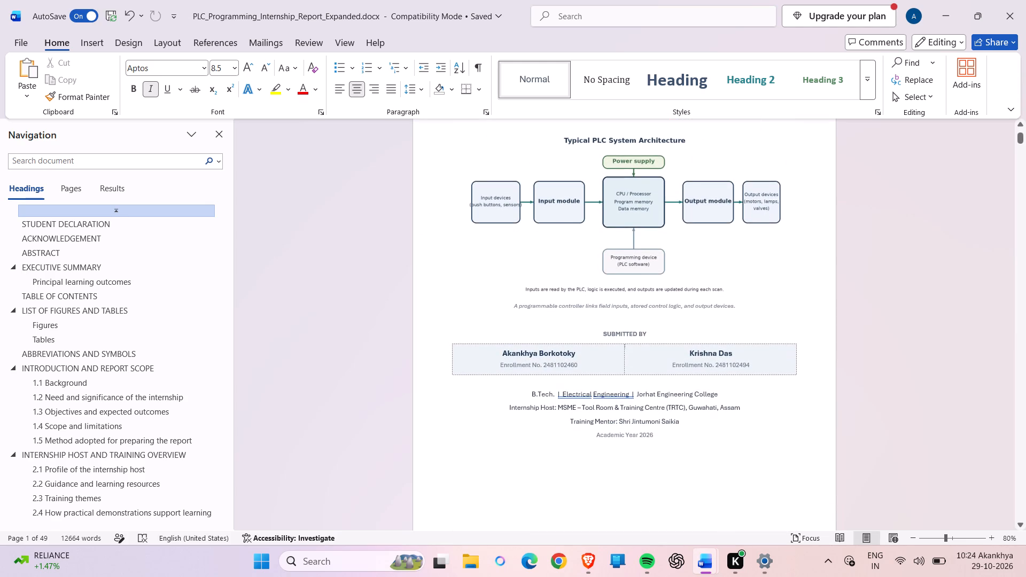
{"action": "scroll", "coordinate": [879, 338], "scroll_direction": "up", "scroll_amount": 7}
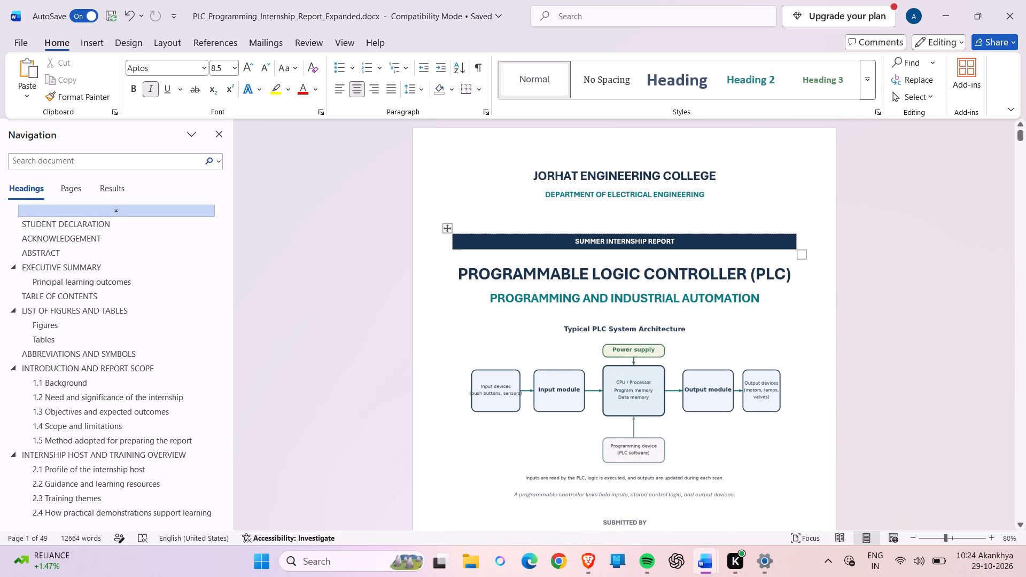
{"action": "scroll", "coordinate": [791, 302], "scroll_direction": "down", "scroll_amount": 2}
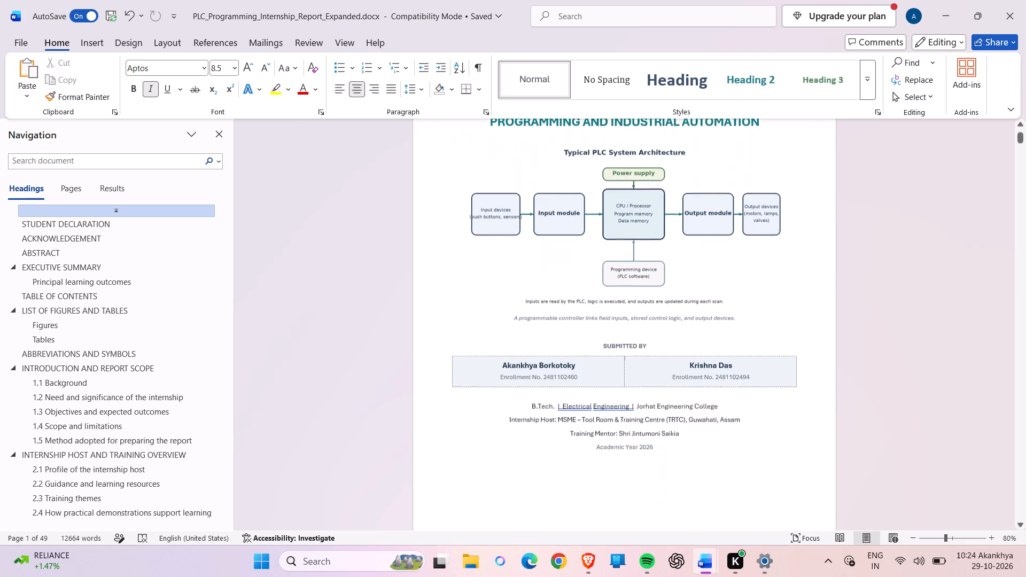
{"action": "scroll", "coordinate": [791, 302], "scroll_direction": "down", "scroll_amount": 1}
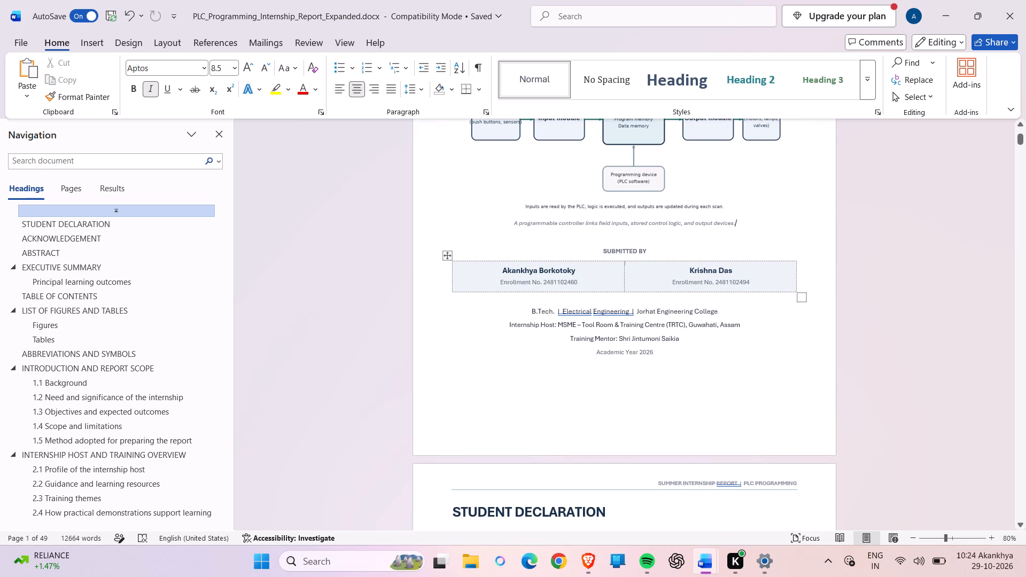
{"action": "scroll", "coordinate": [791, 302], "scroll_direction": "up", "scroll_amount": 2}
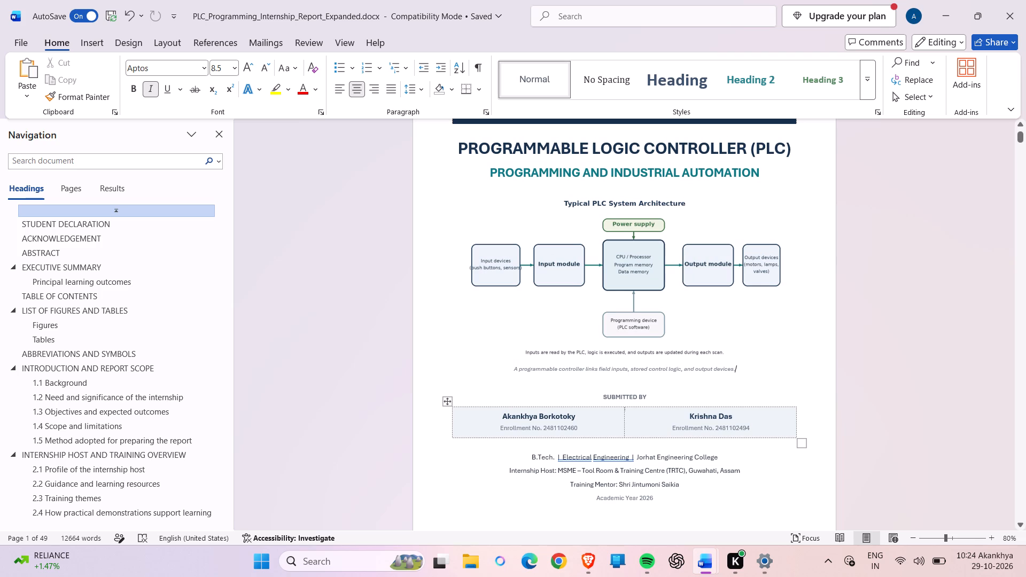
Minimize Settings and float the Word report in a smaller window over the Programmable Logic Controllers PDF open in WhatsApp.
{"action": "left_click", "coordinate": [973, 21]}
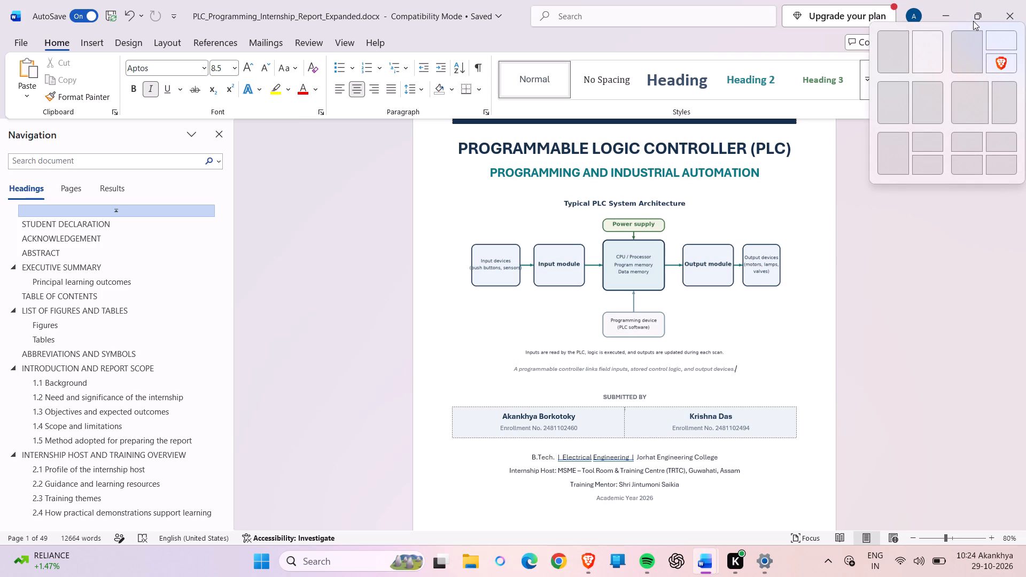
{"action": "left_click", "coordinate": [981, 8]}
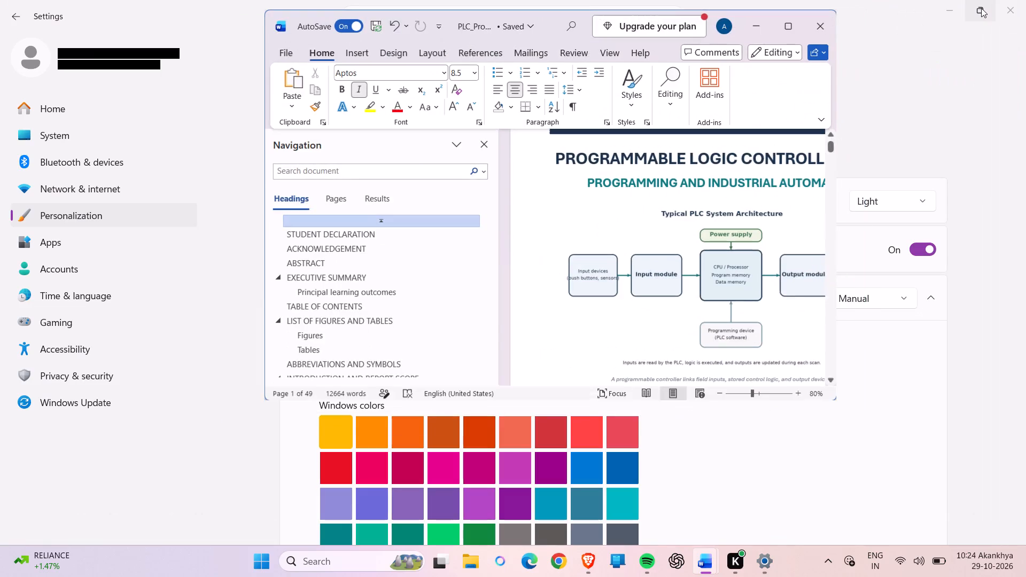
{"action": "left_click", "coordinate": [952, 4]}
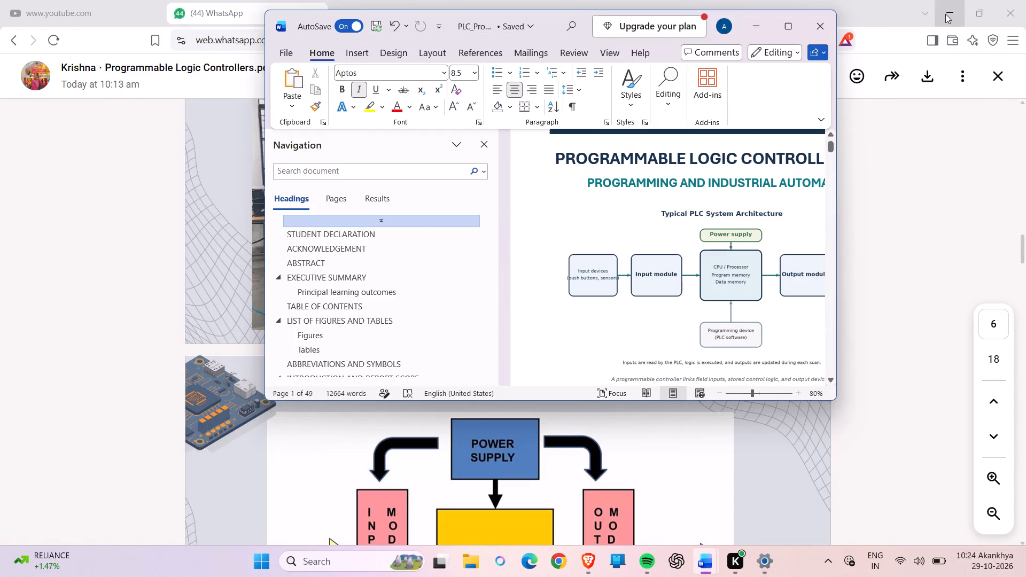
{"action": "scroll", "coordinate": [498, 14], "scroll_direction": "right", "scroll_amount": 1}
{"action": "left_click_drag", "start_coordinate": [550, 19], "coordinate": [535, 121]}
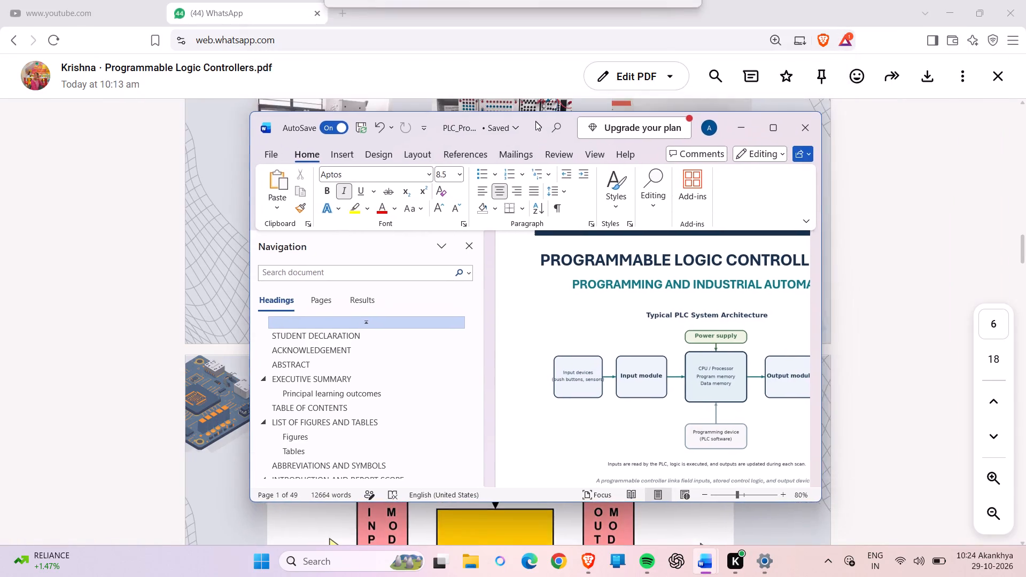
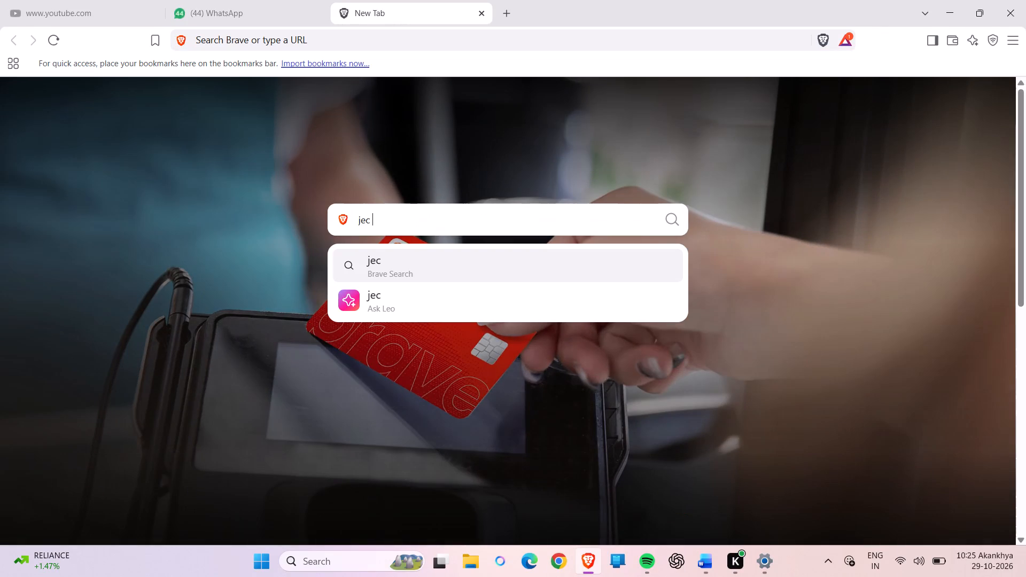
Search the web for "jec logo" to find the college's logo image.
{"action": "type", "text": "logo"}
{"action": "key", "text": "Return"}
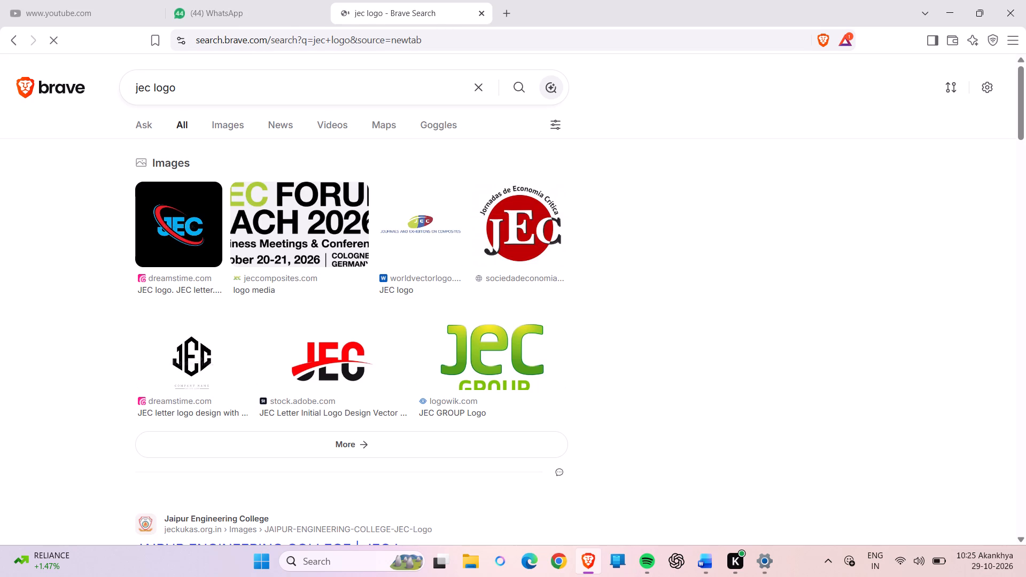
Change the web search from the JEC logo query to "jorhat engineering college logo" and run it.
{"action": "left_click", "coordinate": [144, 87]}
{"action": "key", "text": "BackSpace"}
{"action": "type", "text": "oe"}
{"action": "key", "text": "BackSpace"}
{"action": "type", "text": "rhat engineering college"}
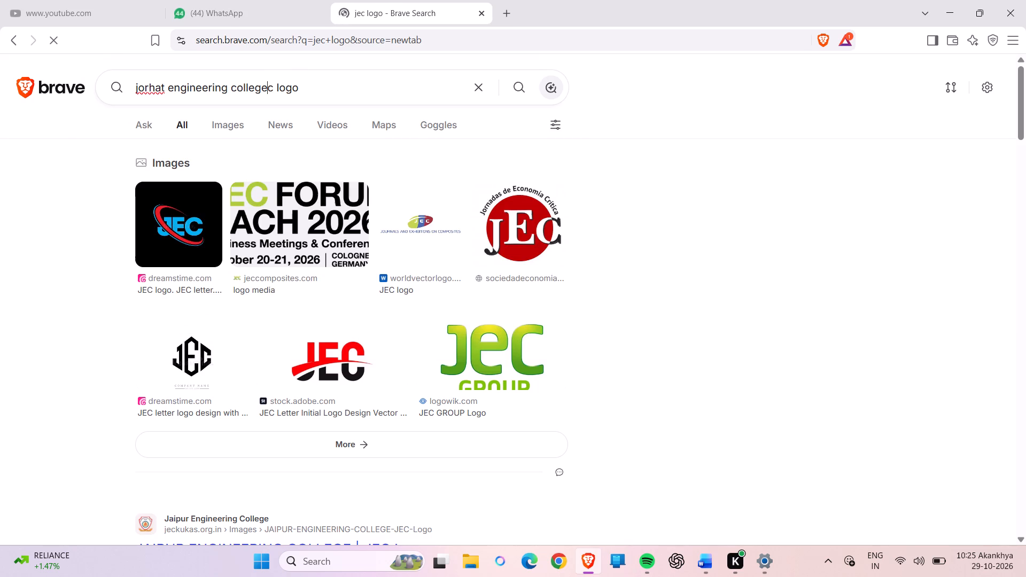
{"action": "key", "text": "space"}
{"action": "key", "text": "Right"}
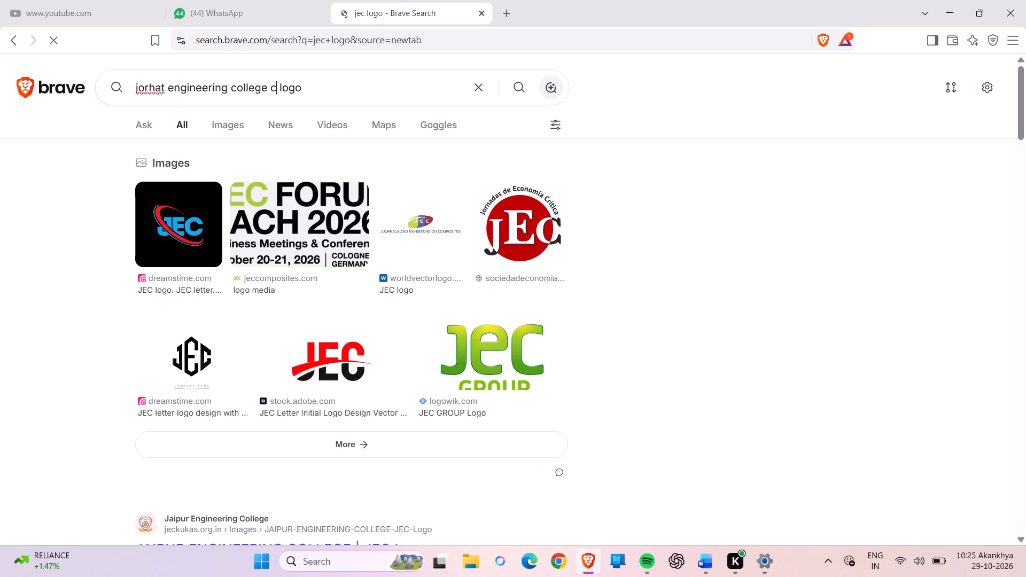
{"action": "key", "text": "BackSpace"}
{"action": "key", "text": "BackSpace"}
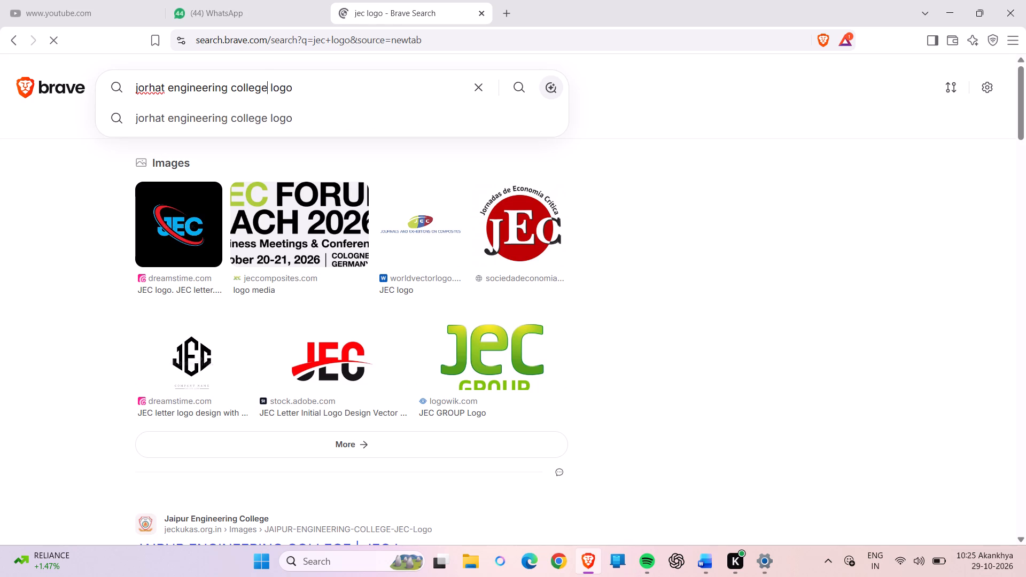
{"action": "key", "text": "Return"}
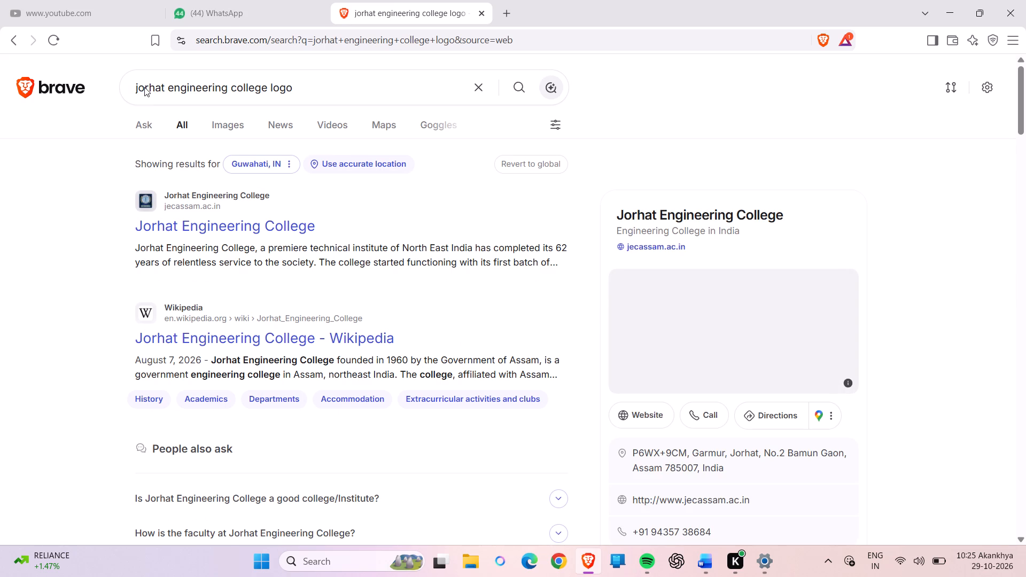
Show the image results for the Jorhat Engineering College logo search.
{"action": "left_click", "coordinate": [239, 122]}
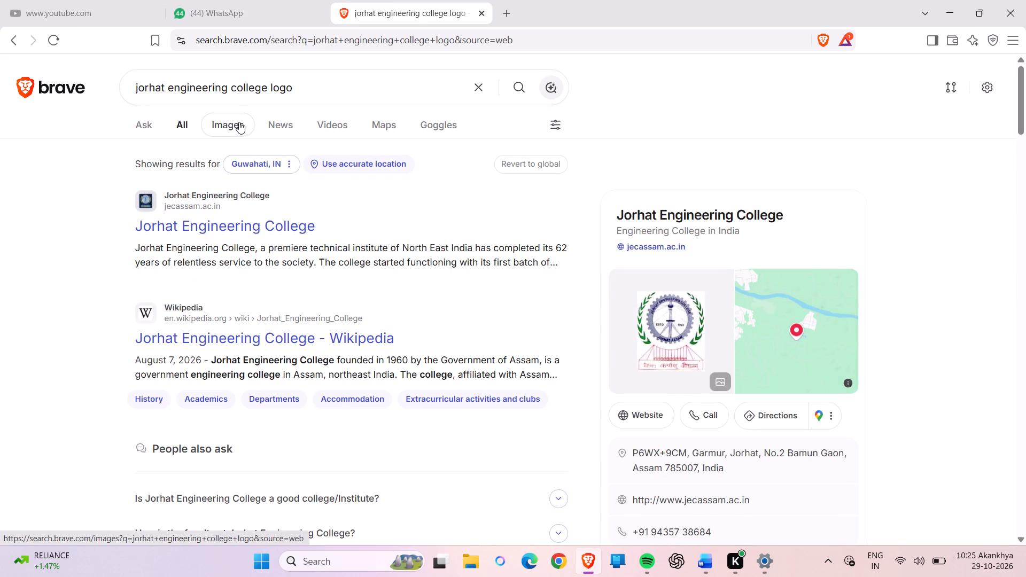
{"action": "left_click", "coordinate": [239, 122]}
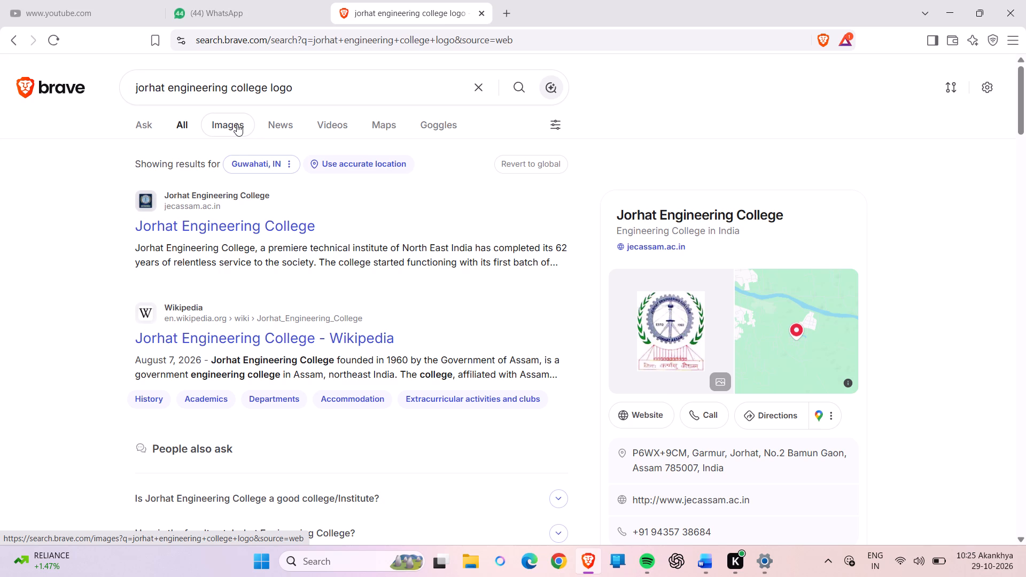
{"action": "left_click", "coordinate": [237, 124]}
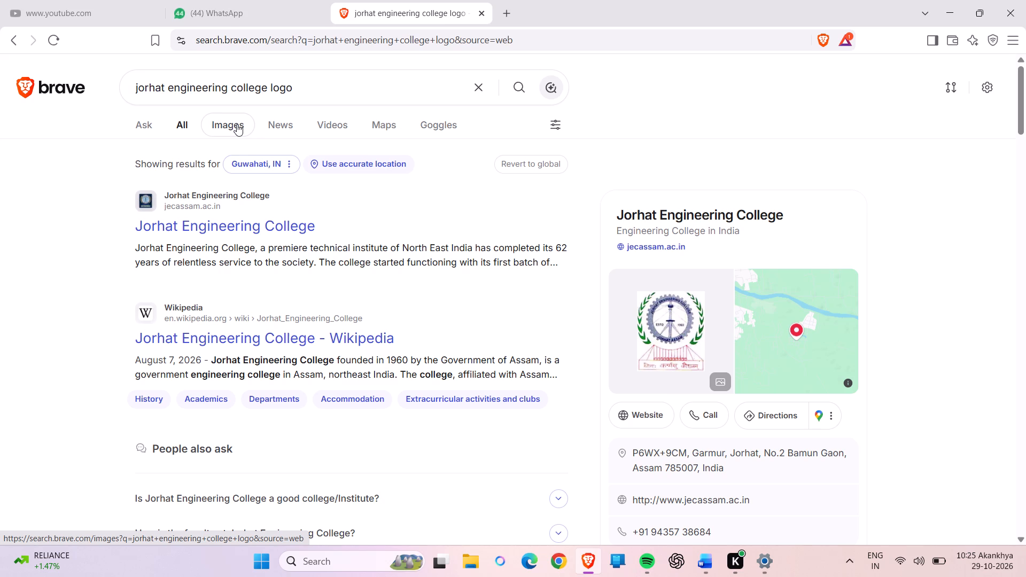
{"action": "double_click", "coordinate": [239, 127]}
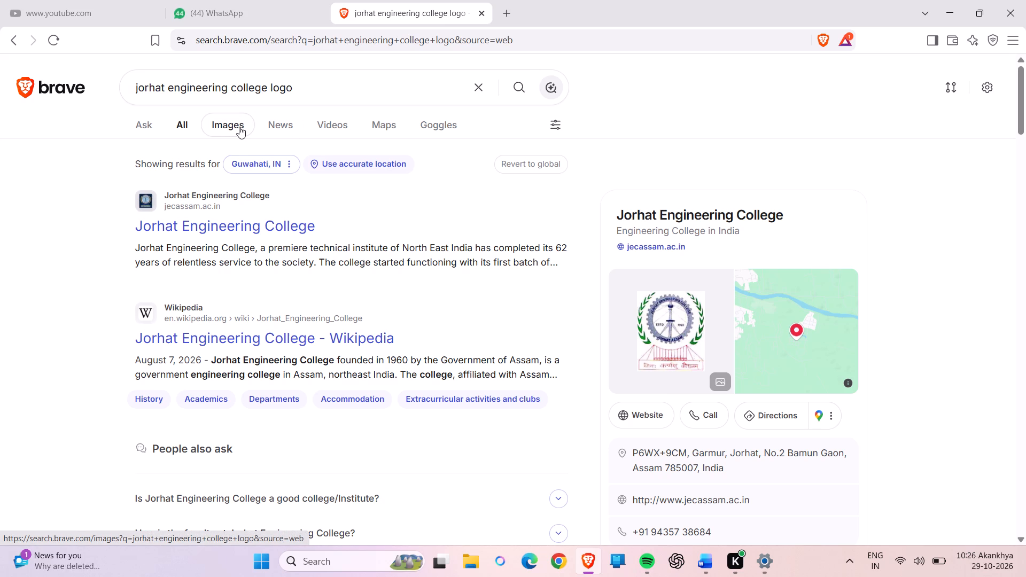
{"action": "scroll", "coordinate": [271, 304], "scroll_direction": "down", "scroll_amount": 2}
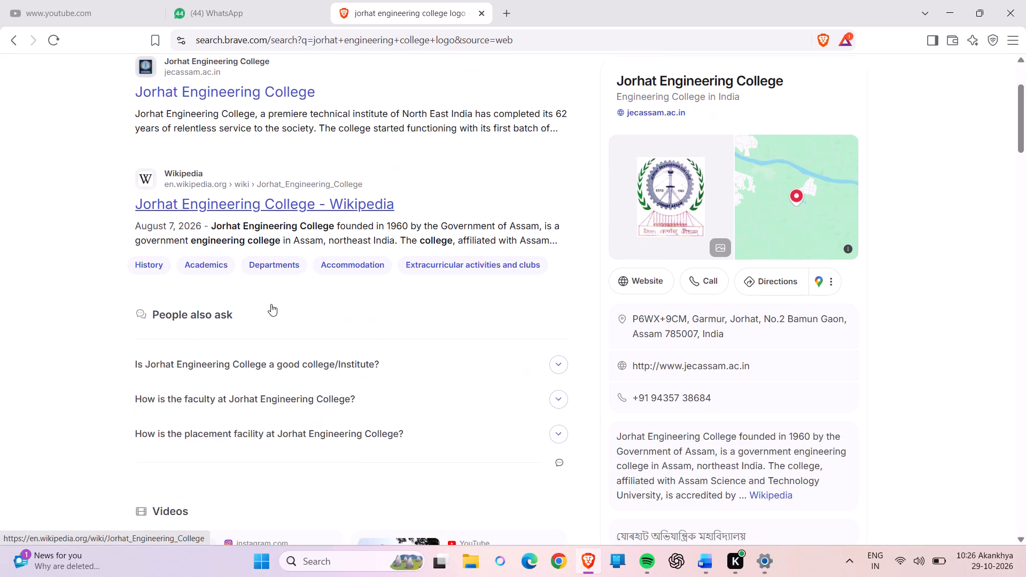
{"action": "scroll", "coordinate": [271, 304], "scroll_direction": "down", "scroll_amount": 4}
{"action": "scroll", "coordinate": [271, 304], "scroll_direction": "right", "scroll_amount": 1}
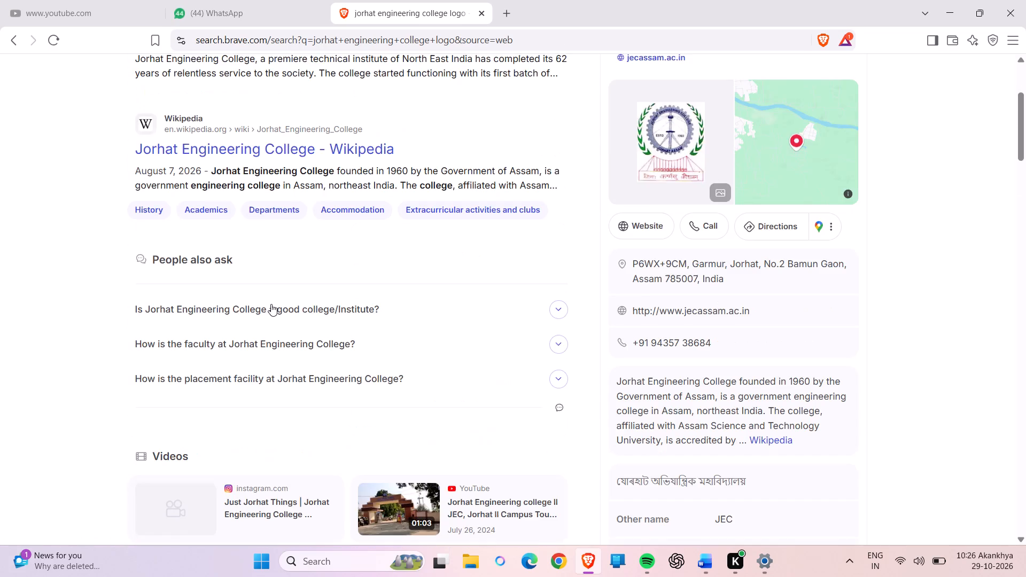
{"action": "double_click", "coordinate": [232, 126]}
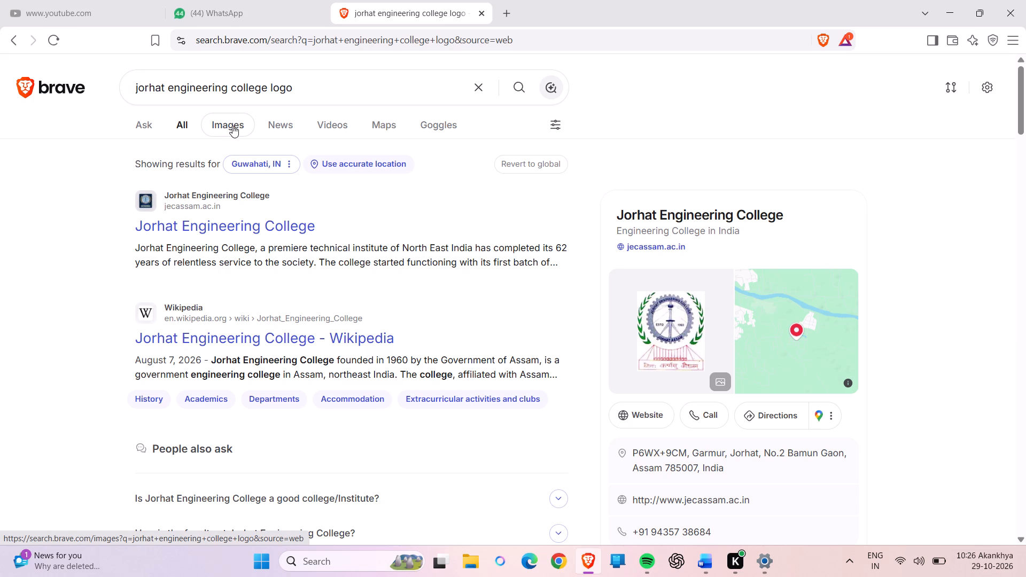
{"action": "double_click", "coordinate": [232, 126]}
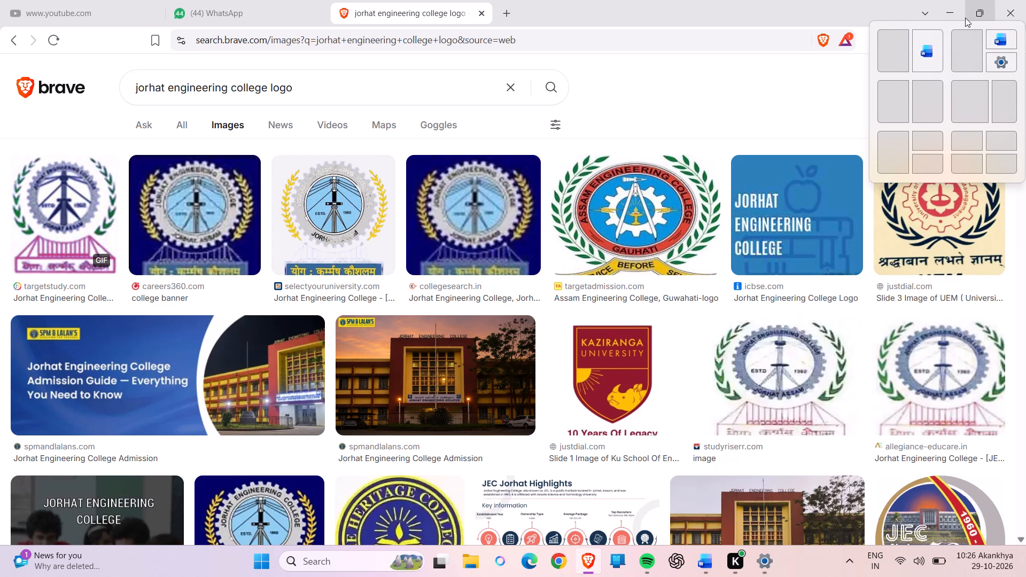
Switch to the internship report in Word and skim from the cover page to section 2.4 and back.
{"action": "left_click", "coordinate": [949, 0]}
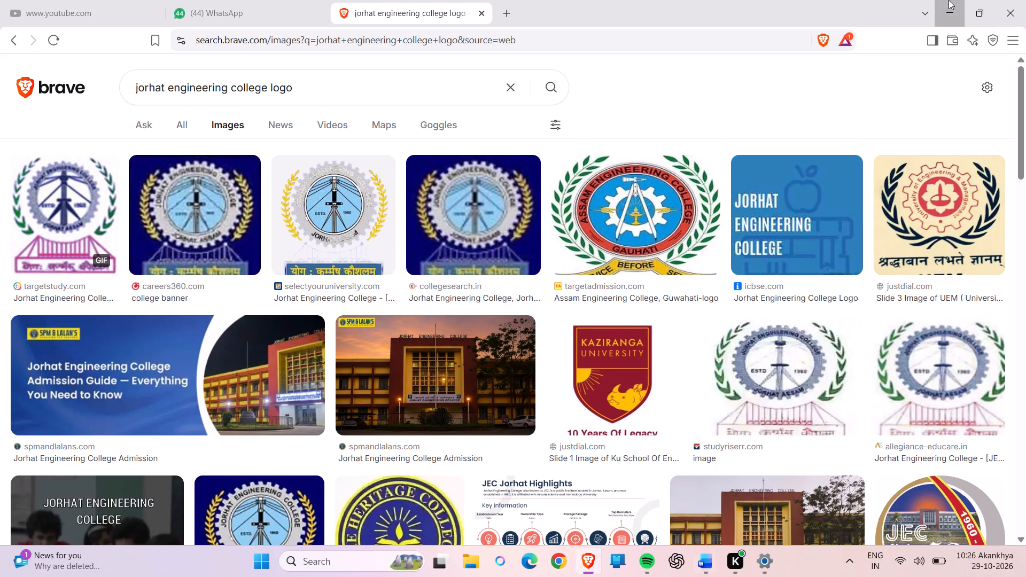
{"action": "left_click", "coordinate": [768, 127]}
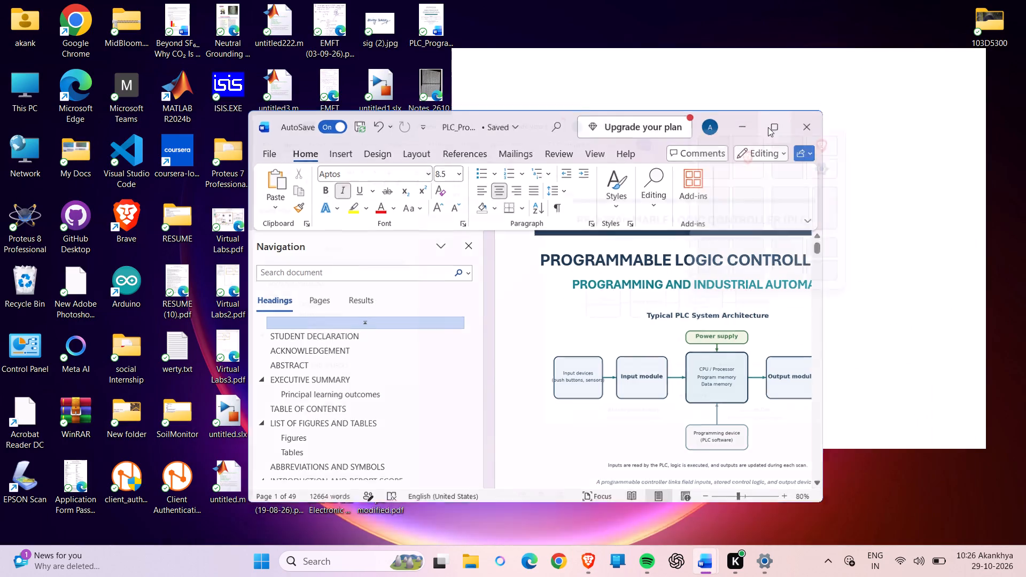
{"action": "scroll", "coordinate": [594, 416], "scroll_direction": "down", "scroll_amount": 8}
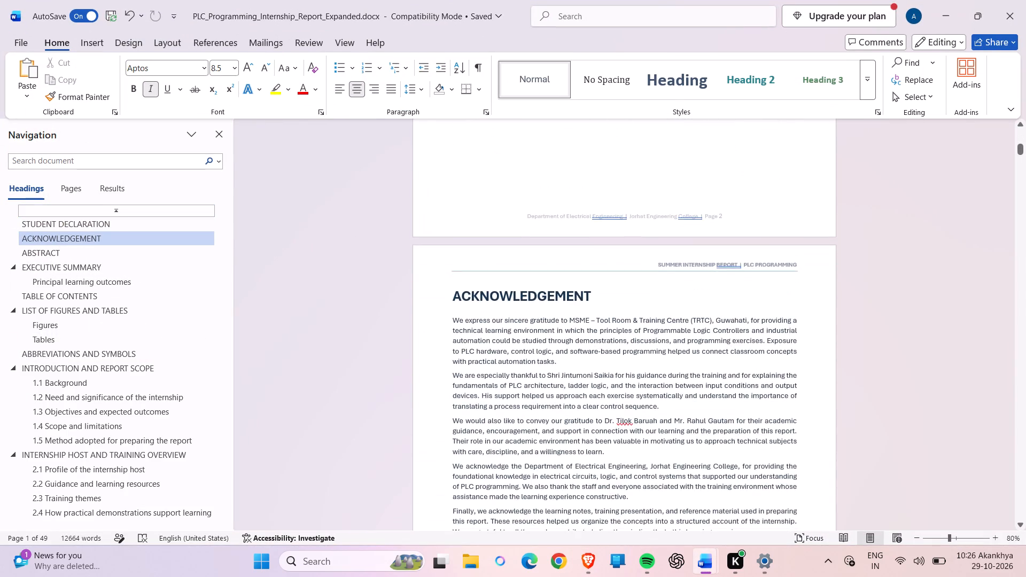
{"action": "scroll", "coordinate": [594, 416], "scroll_direction": "down", "scroll_amount": 12}
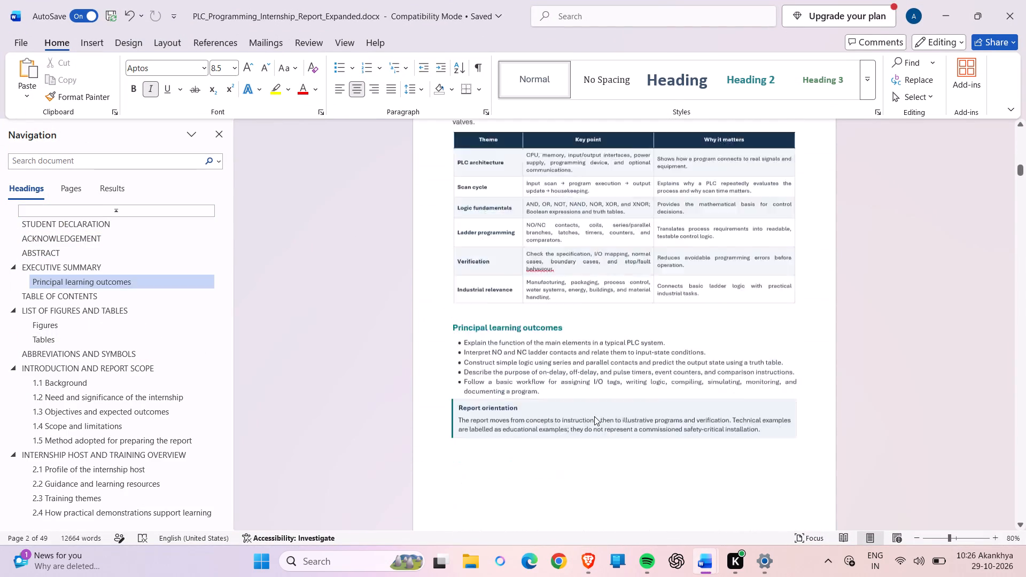
{"action": "scroll", "coordinate": [594, 416], "scroll_direction": "down", "scroll_amount": 15}
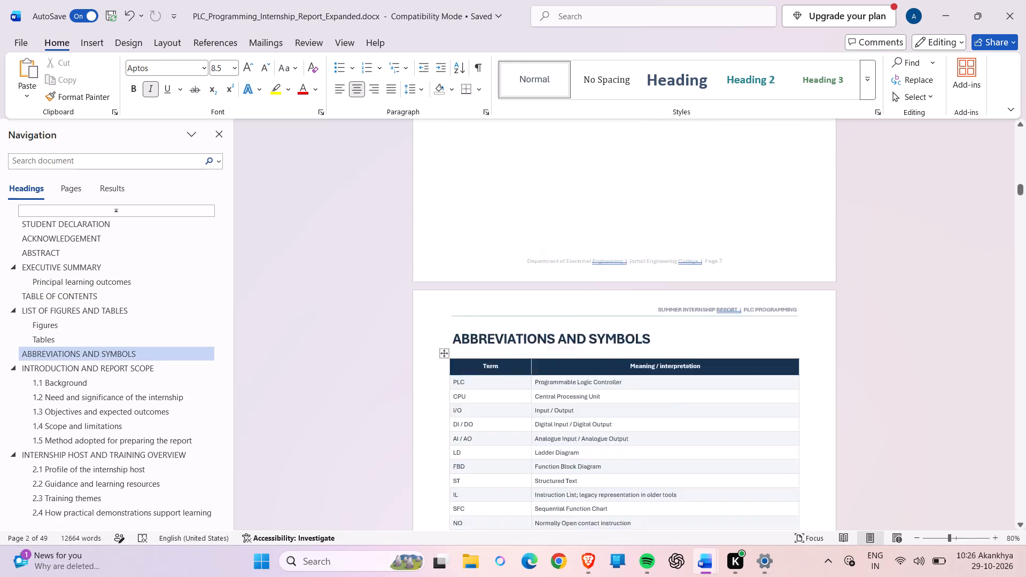
{"action": "scroll", "coordinate": [594, 416], "scroll_direction": "down", "scroll_amount": 6}
{"action": "scroll", "coordinate": [594, 416], "scroll_direction": "up", "scroll_amount": 2}
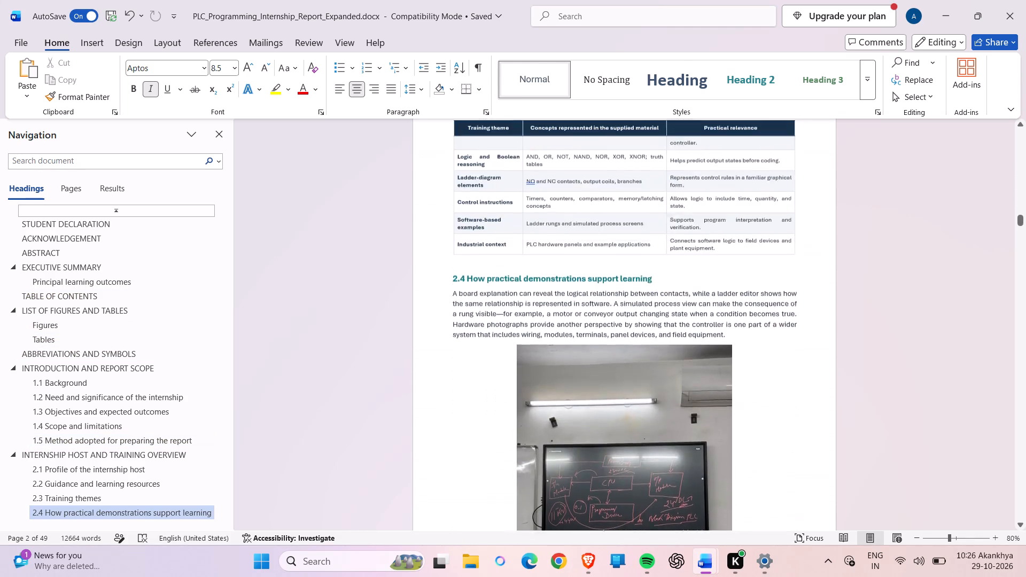
{"action": "scroll", "coordinate": [594, 416], "scroll_direction": "up", "scroll_amount": 8}
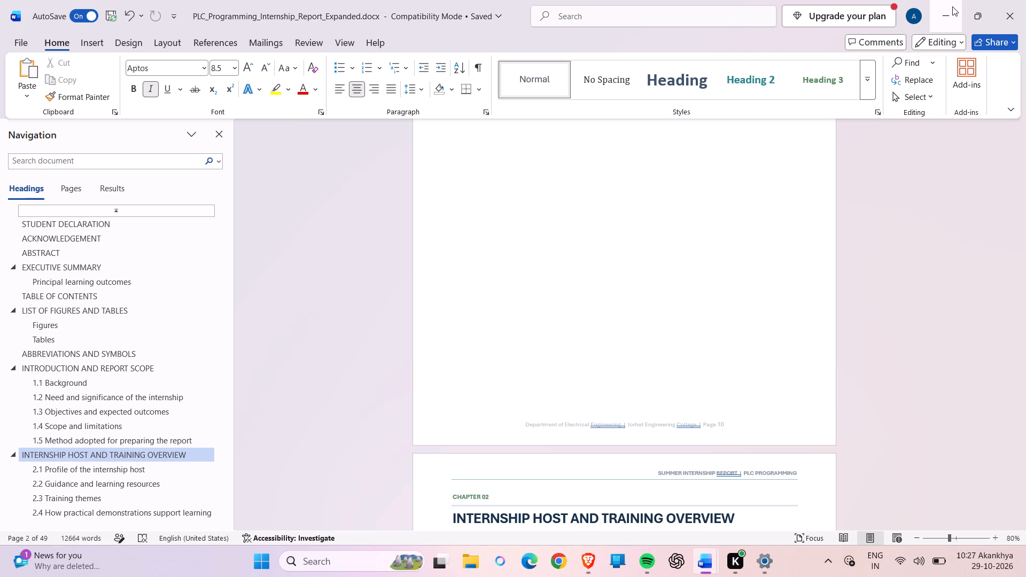
{"action": "scroll", "coordinate": [750, 378], "scroll_direction": "up", "scroll_amount": 15}
{"action": "scroll", "coordinate": [750, 378], "scroll_direction": "up", "scroll_amount": 13}
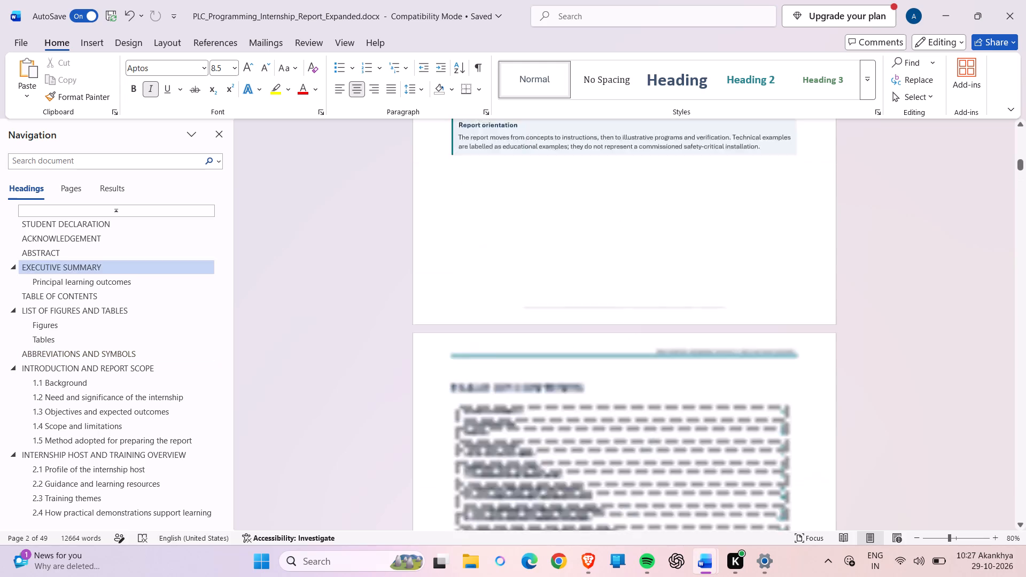
{"action": "left_click", "coordinate": [983, 22]}
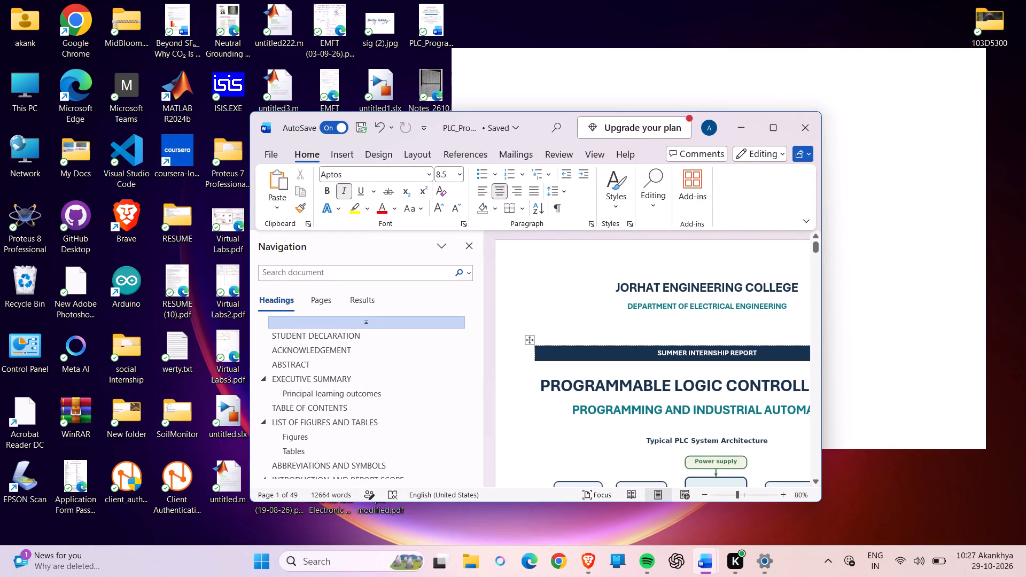
Return to the Brave image results, open the full image of the collegesearch.in Jorhat Engineering College logo, and copy it.
{"action": "left_click", "coordinate": [589, 565]}
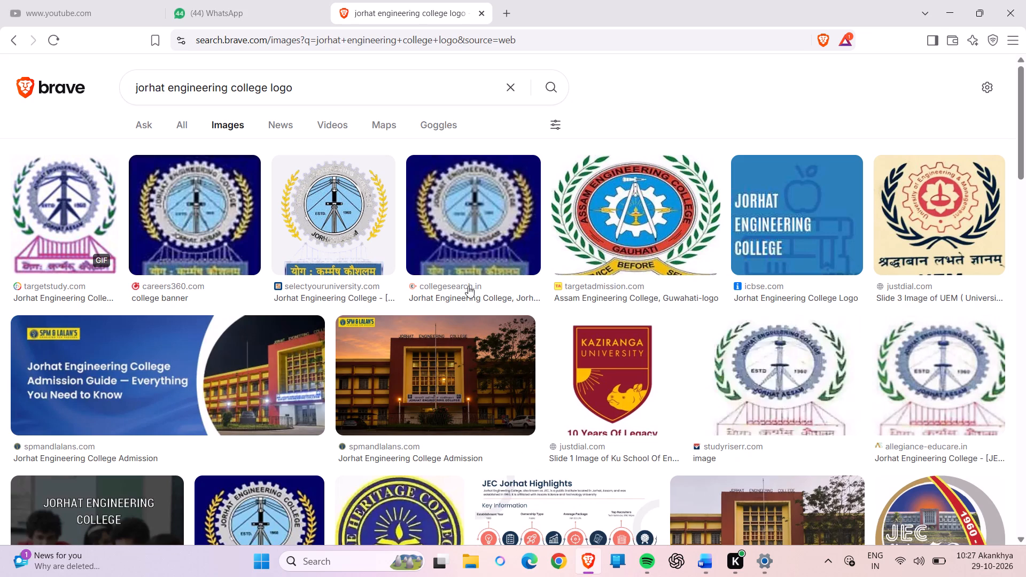
{"action": "left_click", "coordinate": [476, 248]}
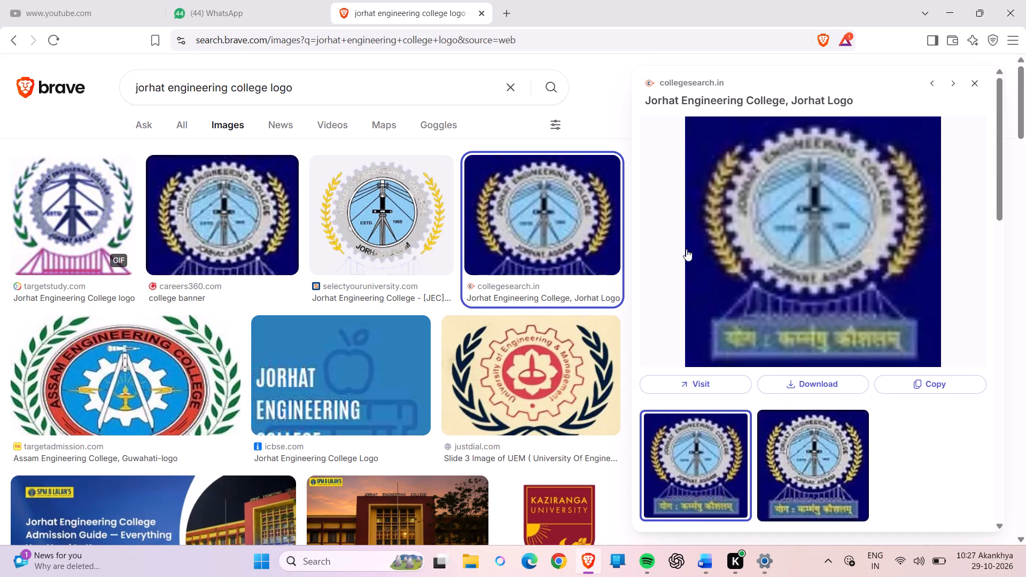
{"action": "left_click", "coordinate": [914, 381]}
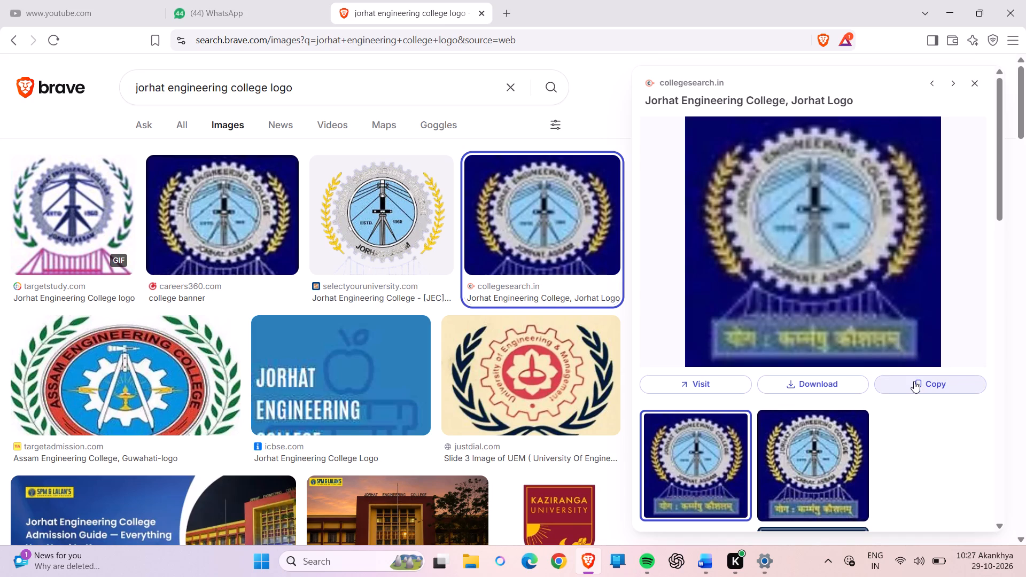
{"action": "left_click", "coordinate": [807, 380]}
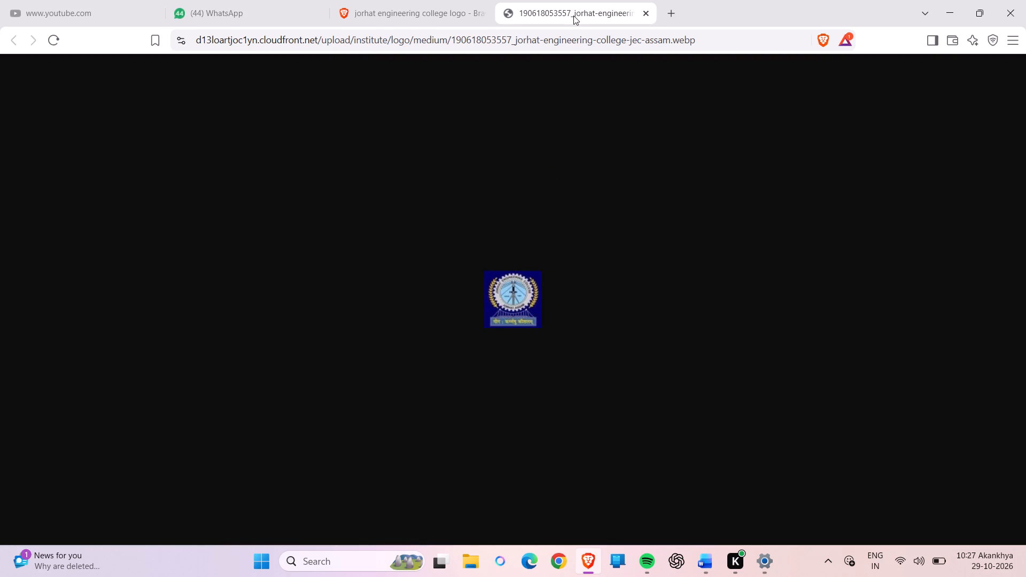
{"action": "left_click", "coordinate": [530, 295]}
{"action": "right_click", "coordinate": [530, 295]}
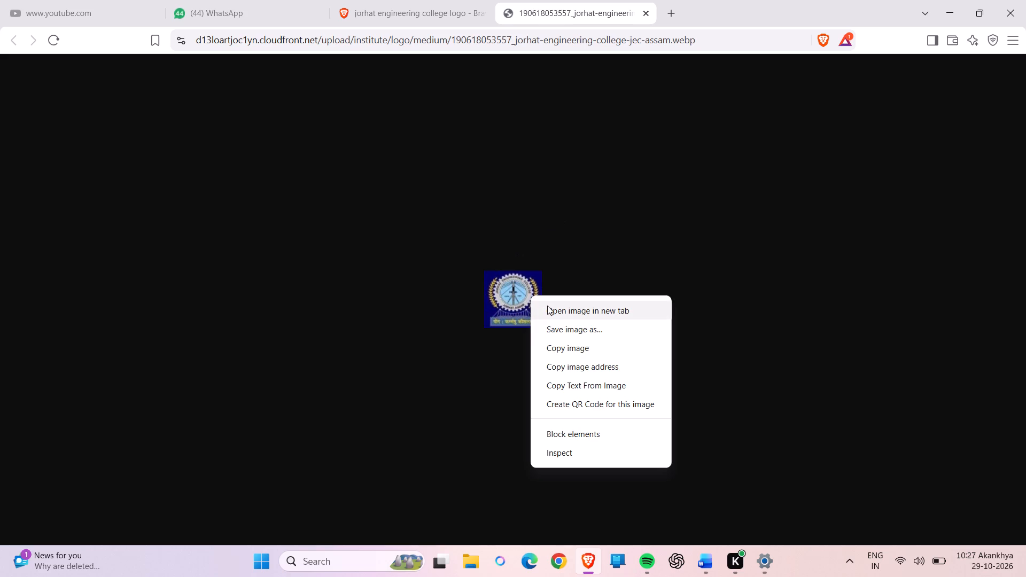
{"action": "left_click", "coordinate": [570, 346]}
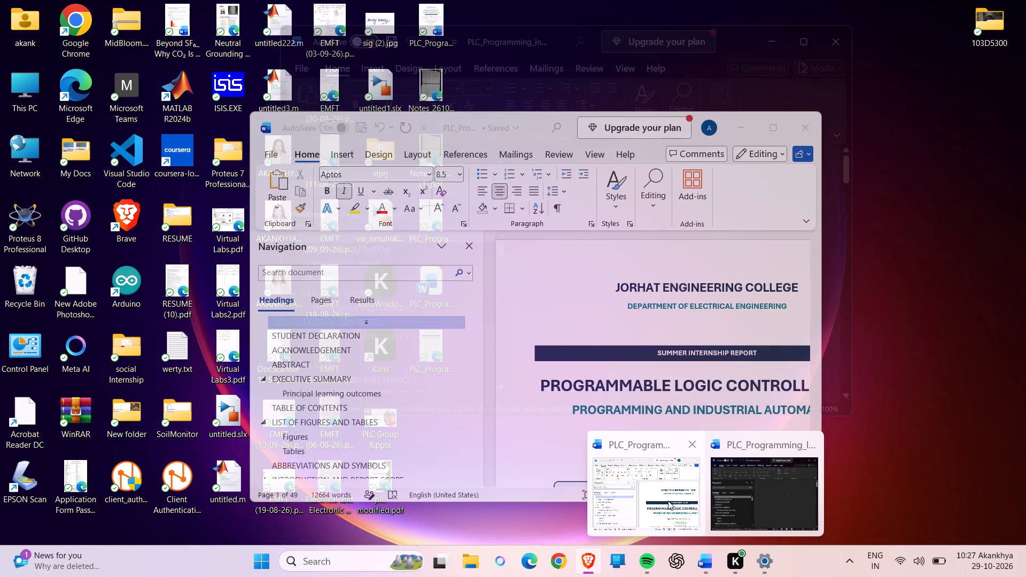
Switch to the Word report and paste the copied logo as a picture below the Department of Electrical Engineering line on the cover page.
{"action": "left_click", "coordinate": [668, 501]}
{"action": "left_click", "coordinate": [745, 324]}
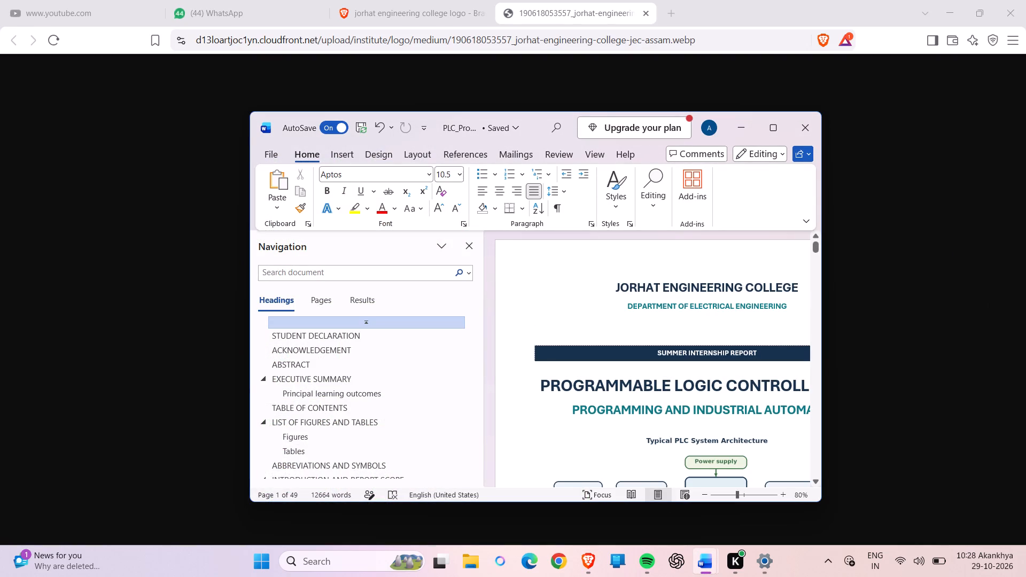
{"action": "key", "text": "ctrl+v"}
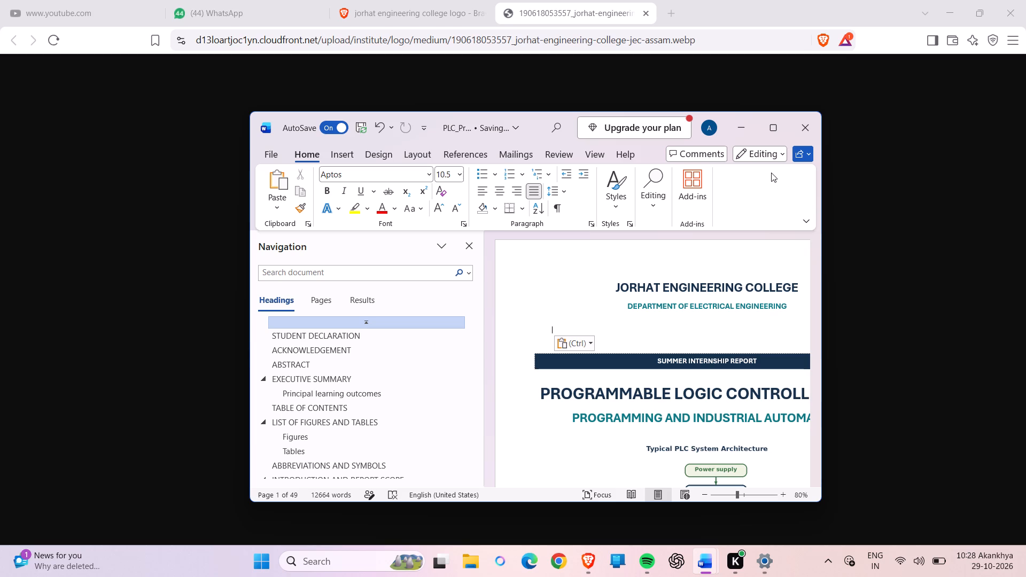
{"action": "left_click", "coordinate": [773, 128]}
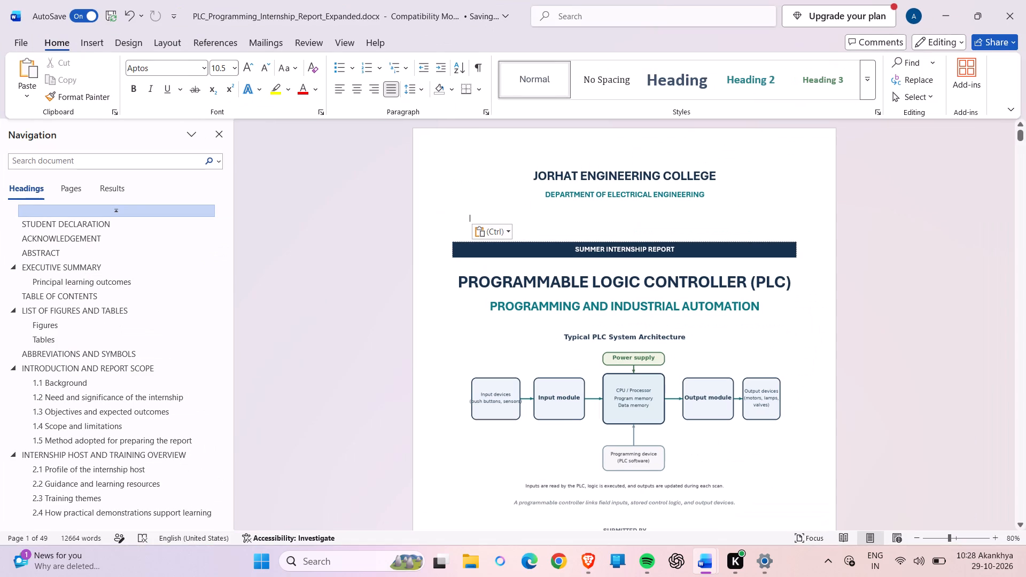
{"action": "left_click", "coordinate": [506, 233]}
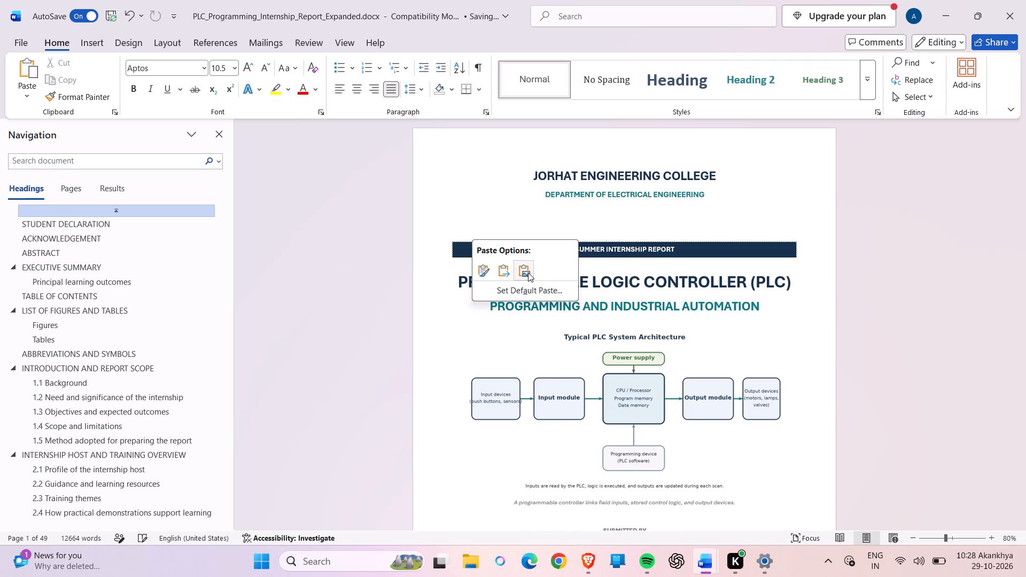
{"action": "left_click", "coordinate": [528, 272]}
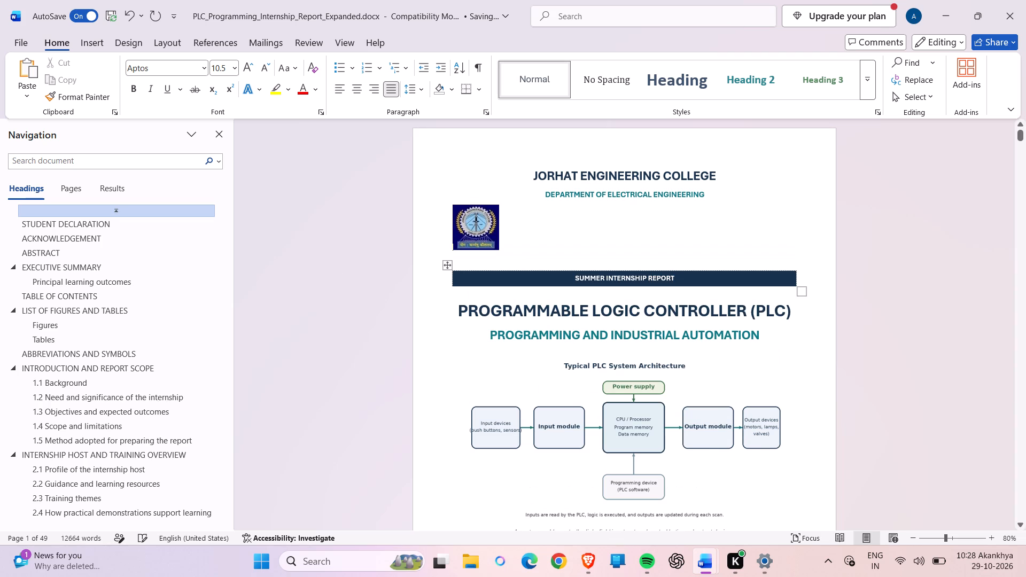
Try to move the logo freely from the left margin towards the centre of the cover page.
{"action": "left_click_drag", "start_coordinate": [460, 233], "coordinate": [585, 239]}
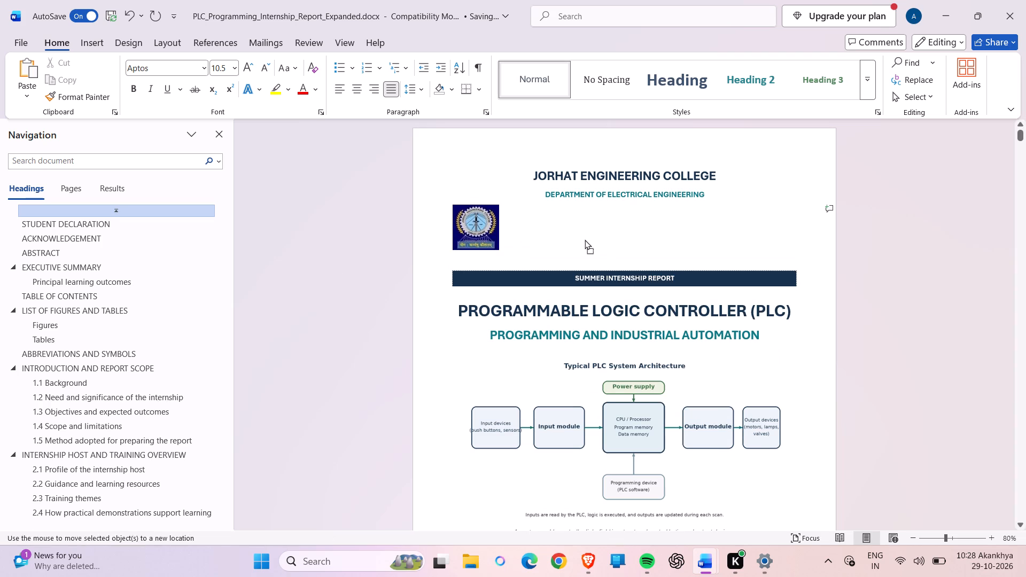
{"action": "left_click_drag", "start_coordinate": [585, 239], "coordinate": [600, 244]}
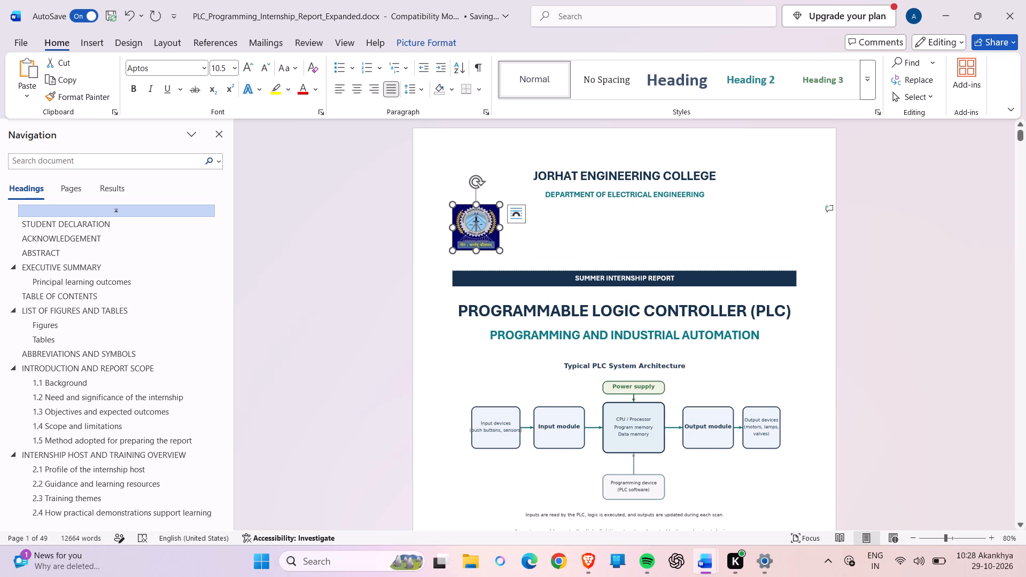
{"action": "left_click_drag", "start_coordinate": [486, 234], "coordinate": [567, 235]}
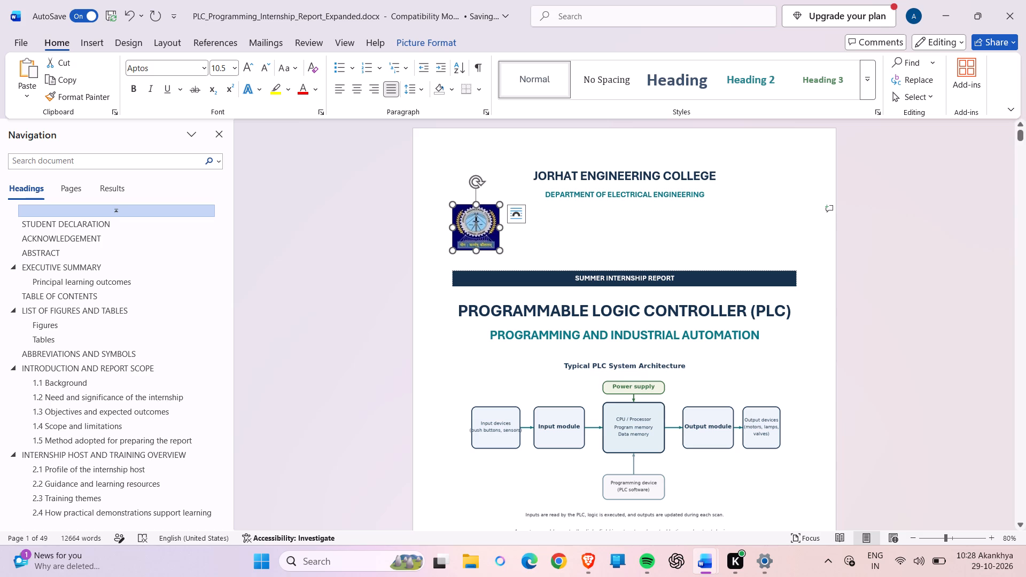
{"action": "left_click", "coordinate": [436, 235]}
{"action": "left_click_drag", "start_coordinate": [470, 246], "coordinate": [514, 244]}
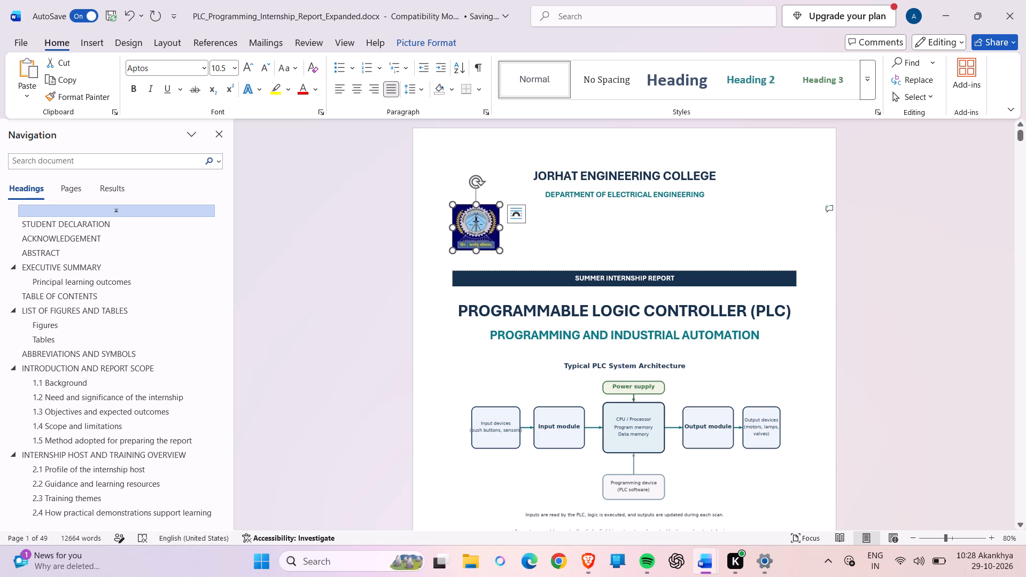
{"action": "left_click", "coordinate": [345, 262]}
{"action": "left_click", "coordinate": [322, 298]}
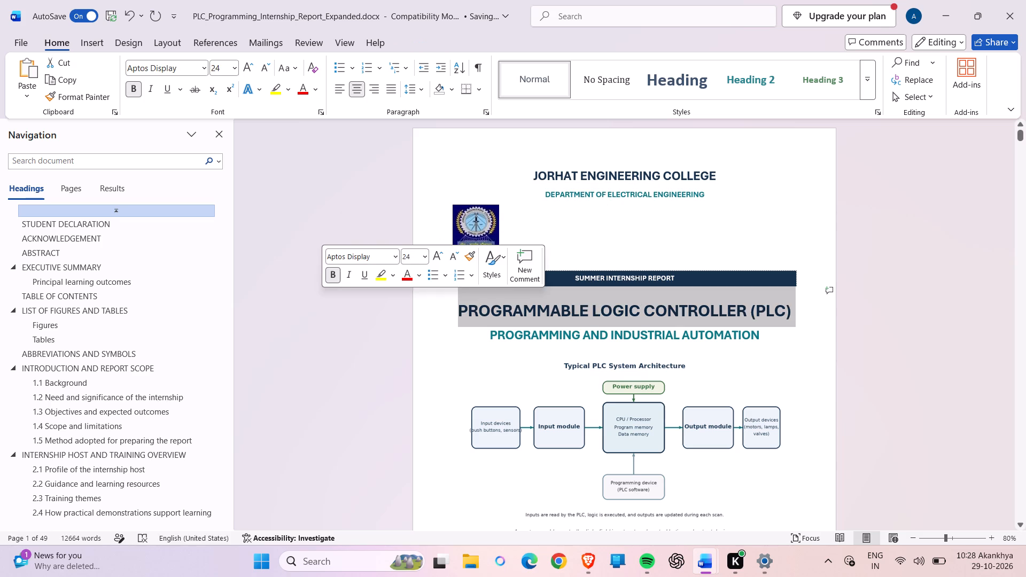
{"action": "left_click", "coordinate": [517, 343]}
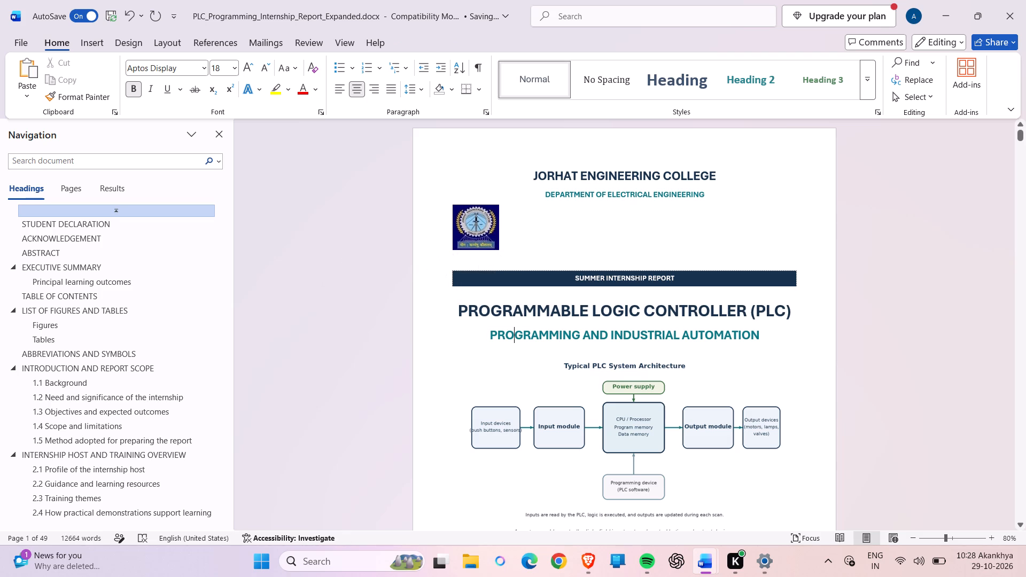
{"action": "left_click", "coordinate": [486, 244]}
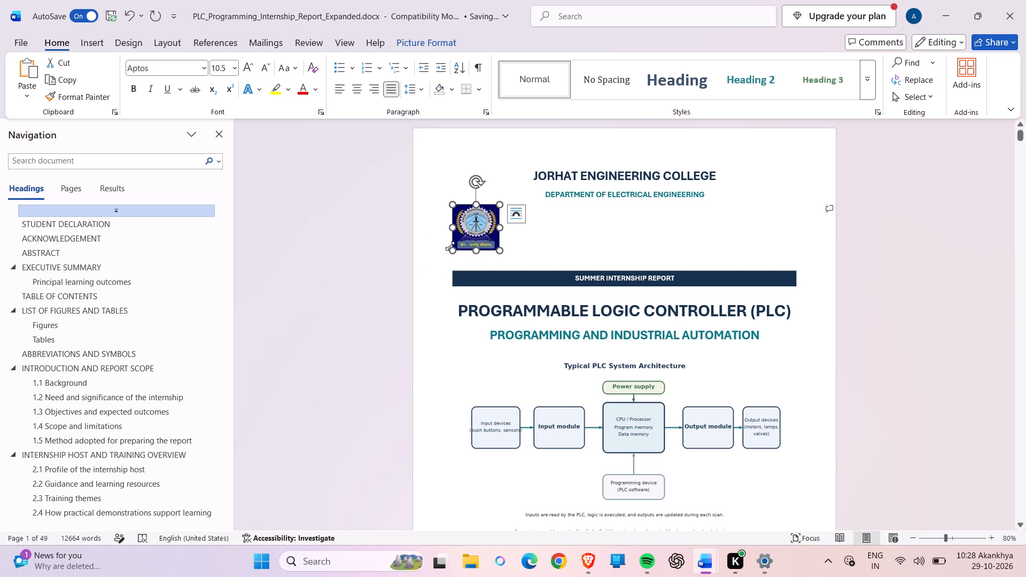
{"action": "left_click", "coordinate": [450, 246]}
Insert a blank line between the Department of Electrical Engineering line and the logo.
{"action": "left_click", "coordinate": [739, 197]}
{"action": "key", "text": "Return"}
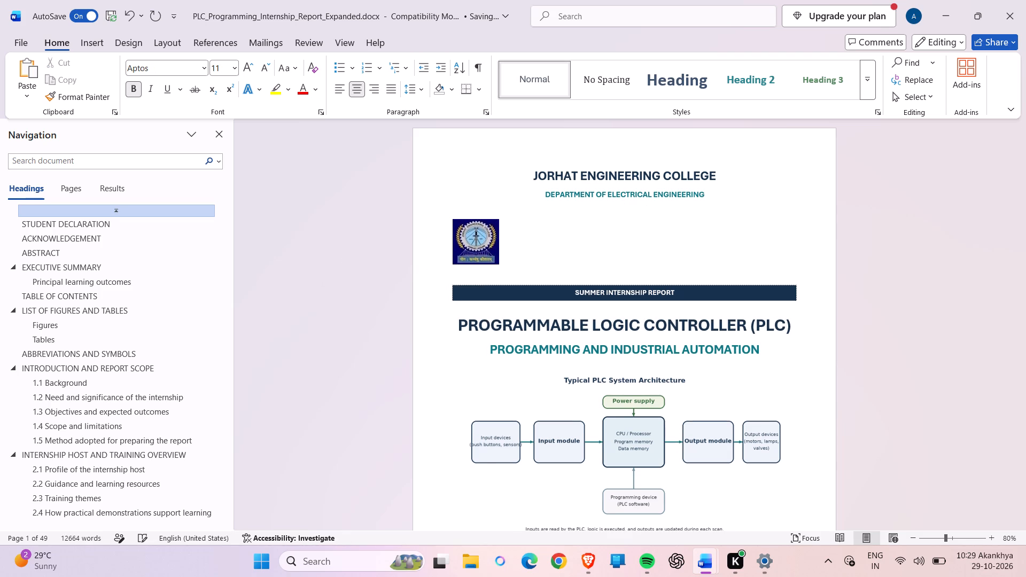
Centre the logo horizontally below the Department of Electrical Engineering line.
{"action": "left_click", "coordinate": [489, 260]}
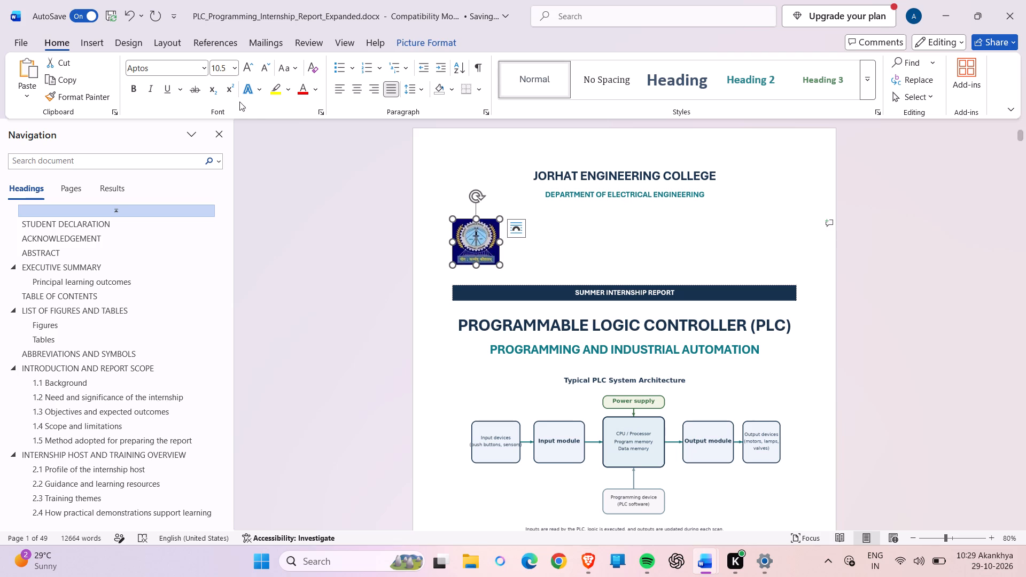
{"action": "left_click", "coordinate": [354, 90]}
{"action": "left_click", "coordinate": [304, 259]}
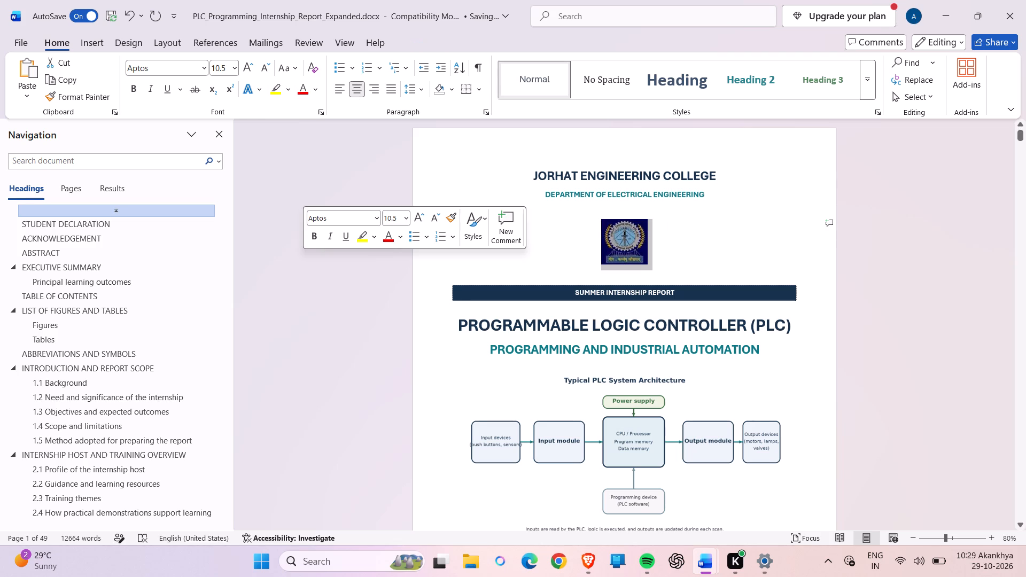
{"action": "left_click", "coordinate": [340, 338]}
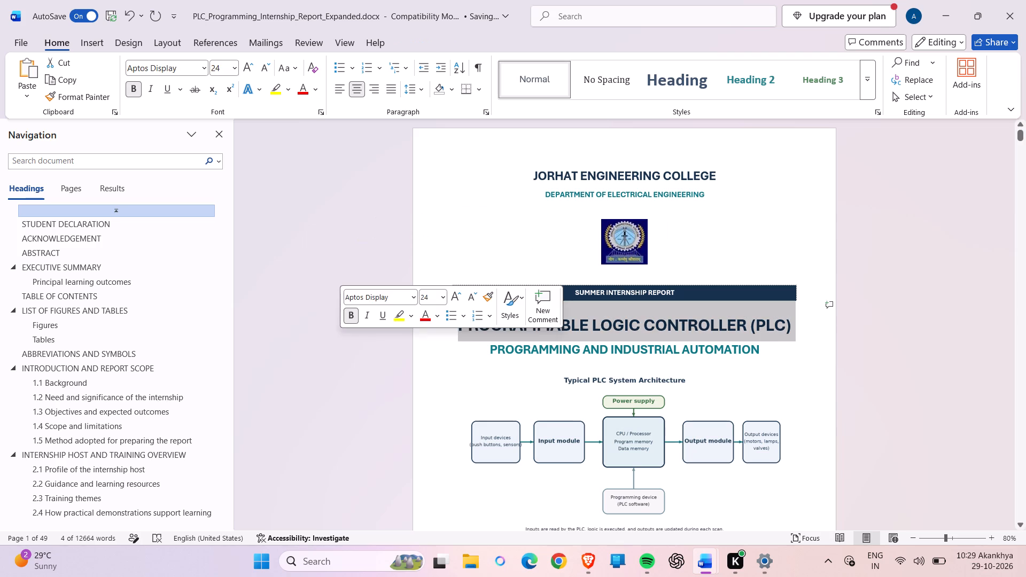
{"action": "left_click", "coordinate": [920, 316]}
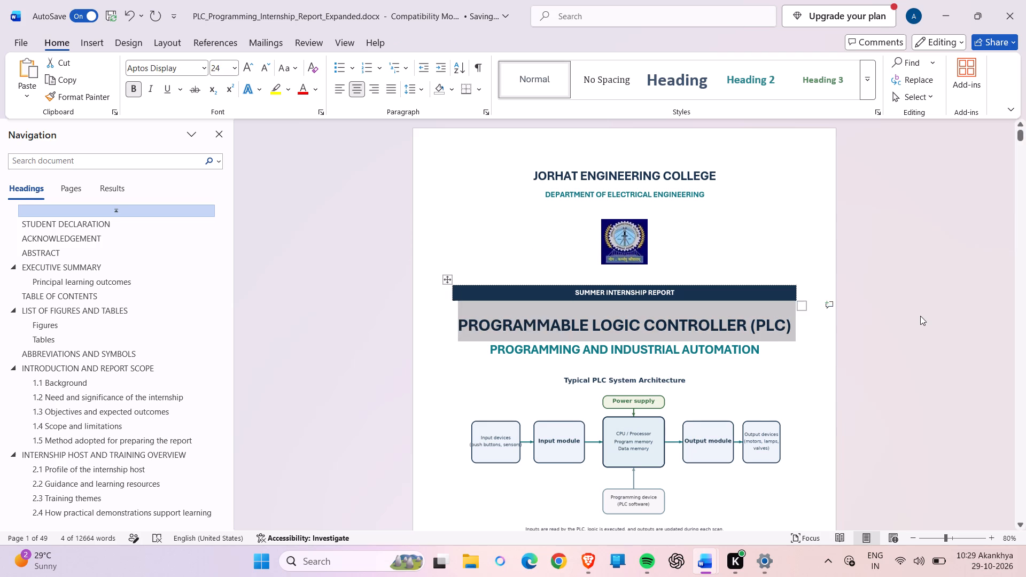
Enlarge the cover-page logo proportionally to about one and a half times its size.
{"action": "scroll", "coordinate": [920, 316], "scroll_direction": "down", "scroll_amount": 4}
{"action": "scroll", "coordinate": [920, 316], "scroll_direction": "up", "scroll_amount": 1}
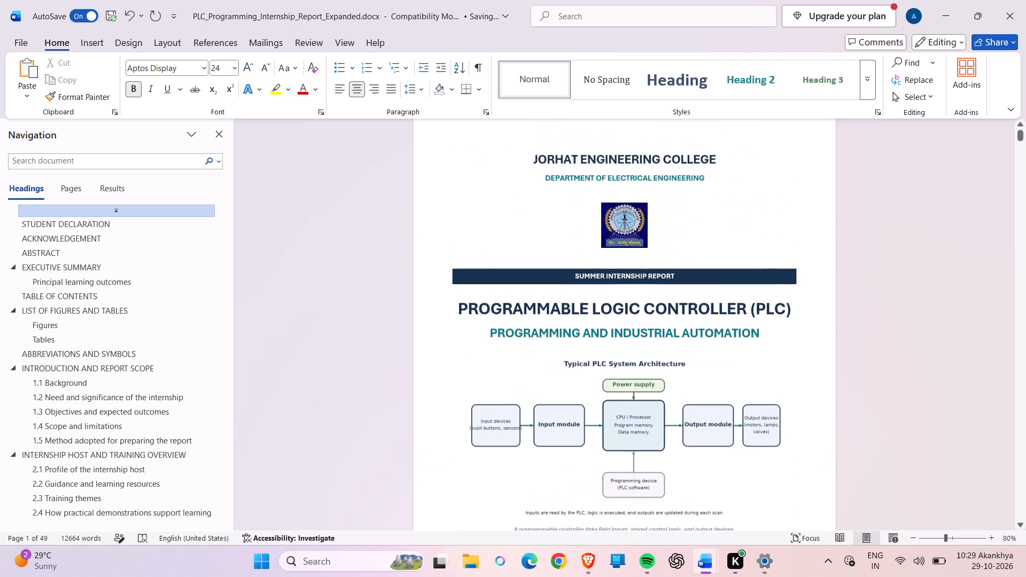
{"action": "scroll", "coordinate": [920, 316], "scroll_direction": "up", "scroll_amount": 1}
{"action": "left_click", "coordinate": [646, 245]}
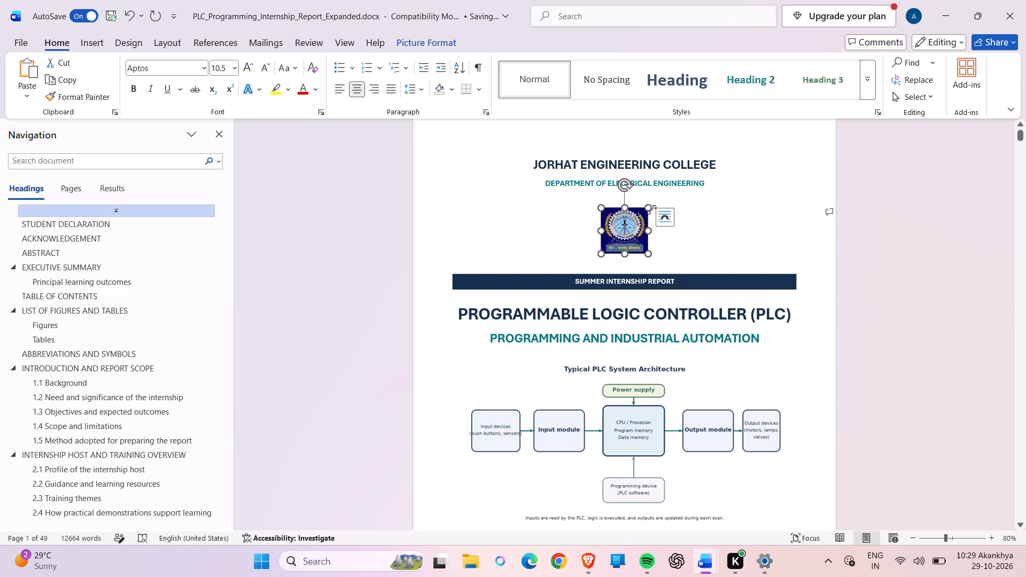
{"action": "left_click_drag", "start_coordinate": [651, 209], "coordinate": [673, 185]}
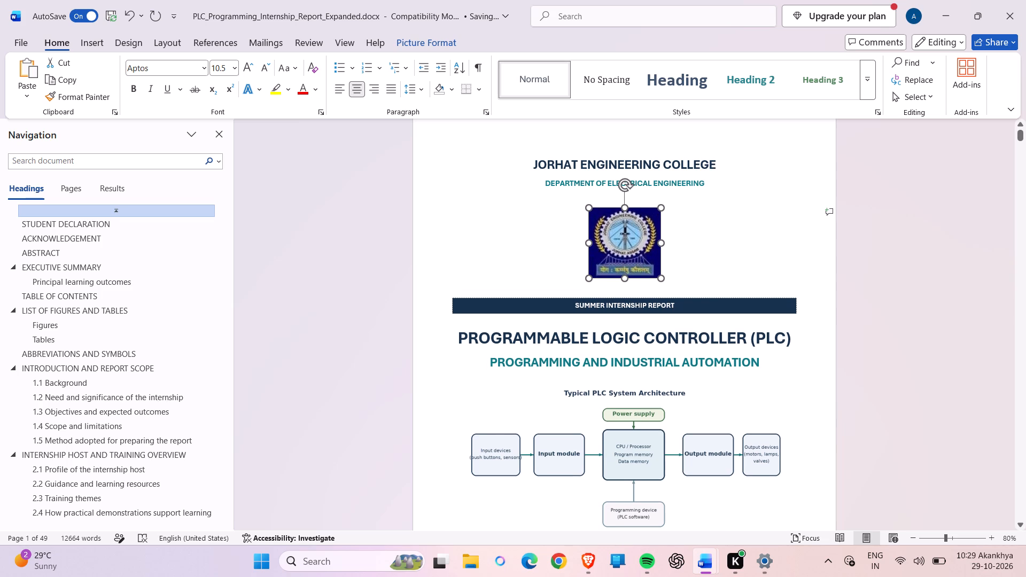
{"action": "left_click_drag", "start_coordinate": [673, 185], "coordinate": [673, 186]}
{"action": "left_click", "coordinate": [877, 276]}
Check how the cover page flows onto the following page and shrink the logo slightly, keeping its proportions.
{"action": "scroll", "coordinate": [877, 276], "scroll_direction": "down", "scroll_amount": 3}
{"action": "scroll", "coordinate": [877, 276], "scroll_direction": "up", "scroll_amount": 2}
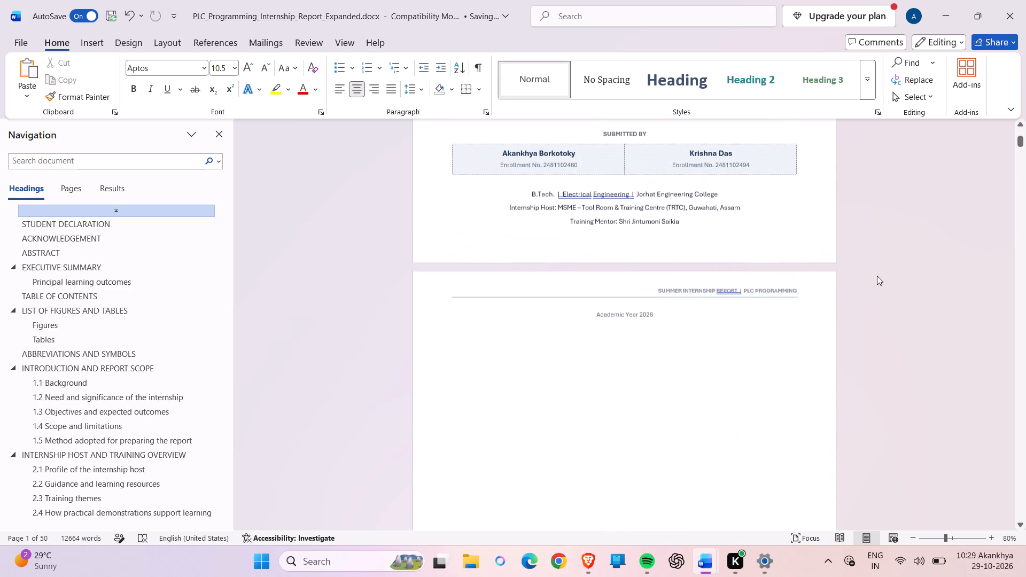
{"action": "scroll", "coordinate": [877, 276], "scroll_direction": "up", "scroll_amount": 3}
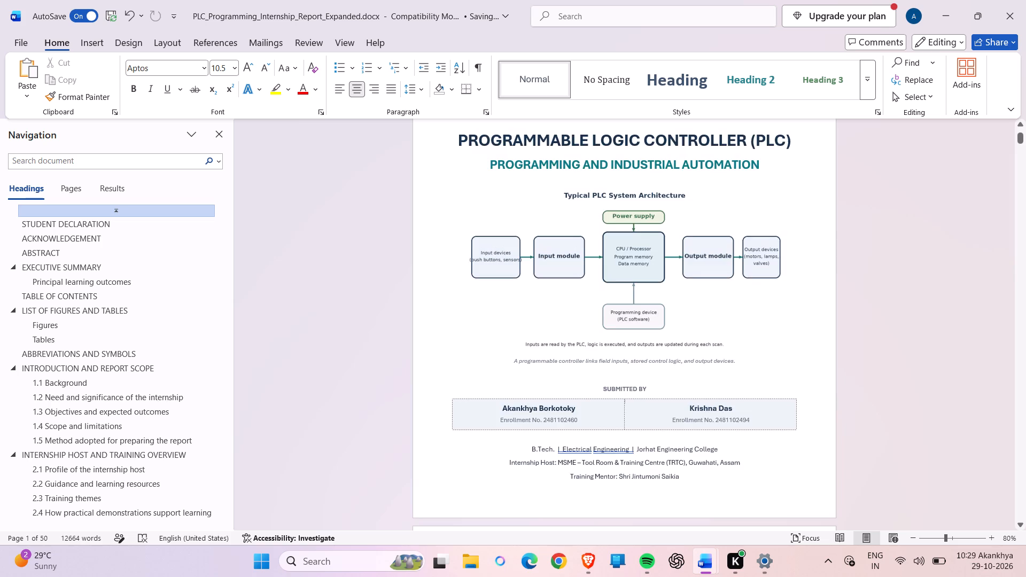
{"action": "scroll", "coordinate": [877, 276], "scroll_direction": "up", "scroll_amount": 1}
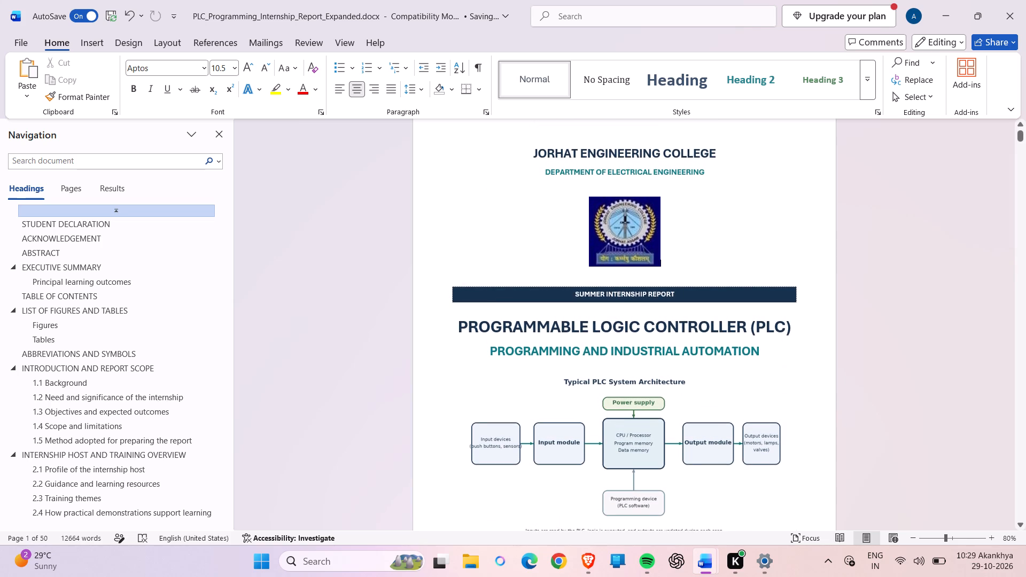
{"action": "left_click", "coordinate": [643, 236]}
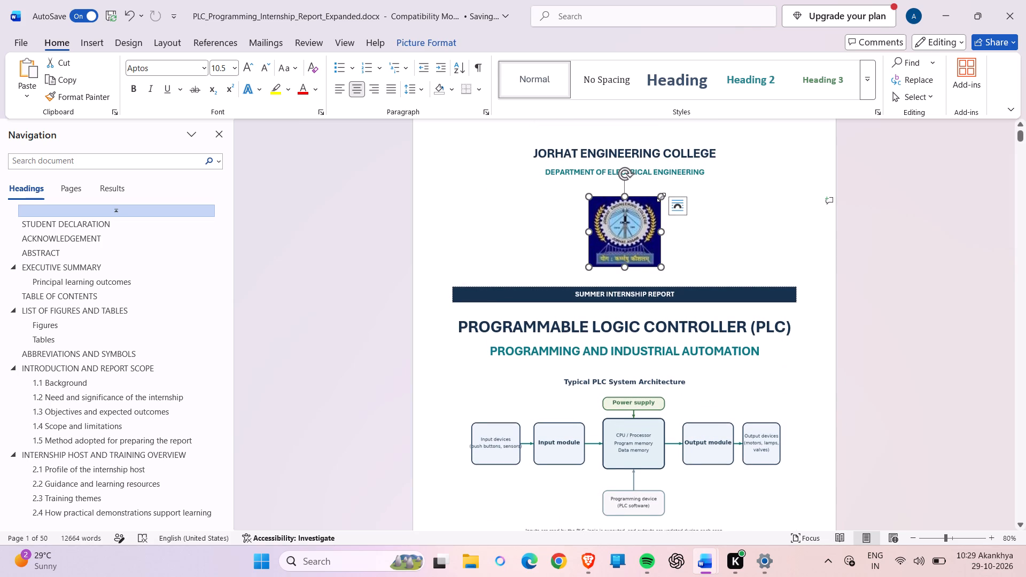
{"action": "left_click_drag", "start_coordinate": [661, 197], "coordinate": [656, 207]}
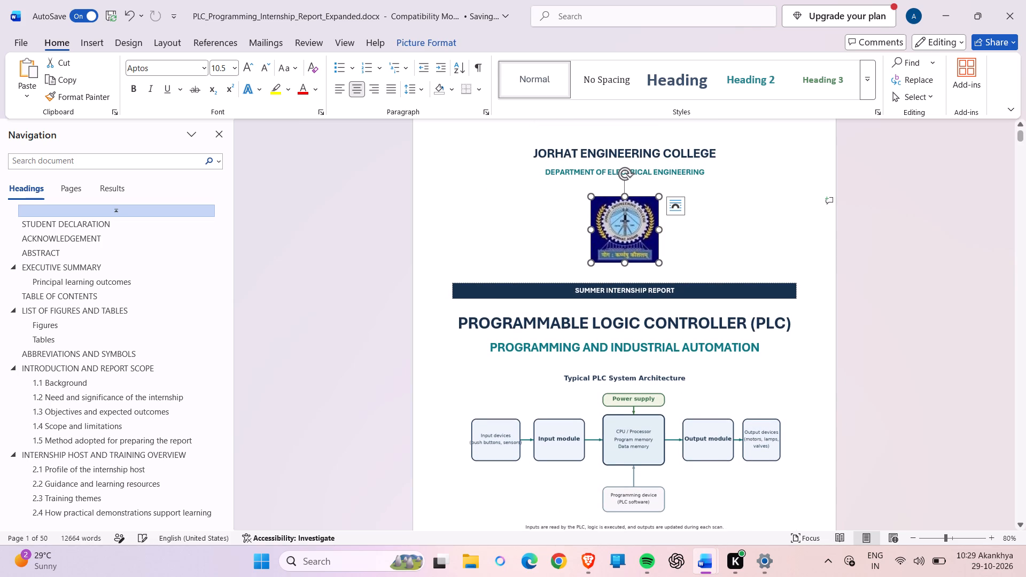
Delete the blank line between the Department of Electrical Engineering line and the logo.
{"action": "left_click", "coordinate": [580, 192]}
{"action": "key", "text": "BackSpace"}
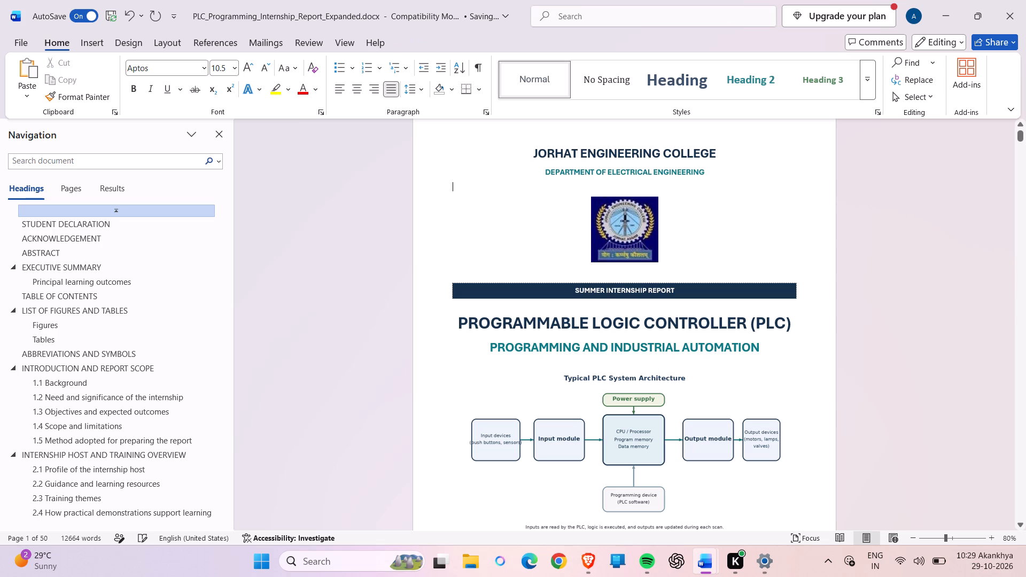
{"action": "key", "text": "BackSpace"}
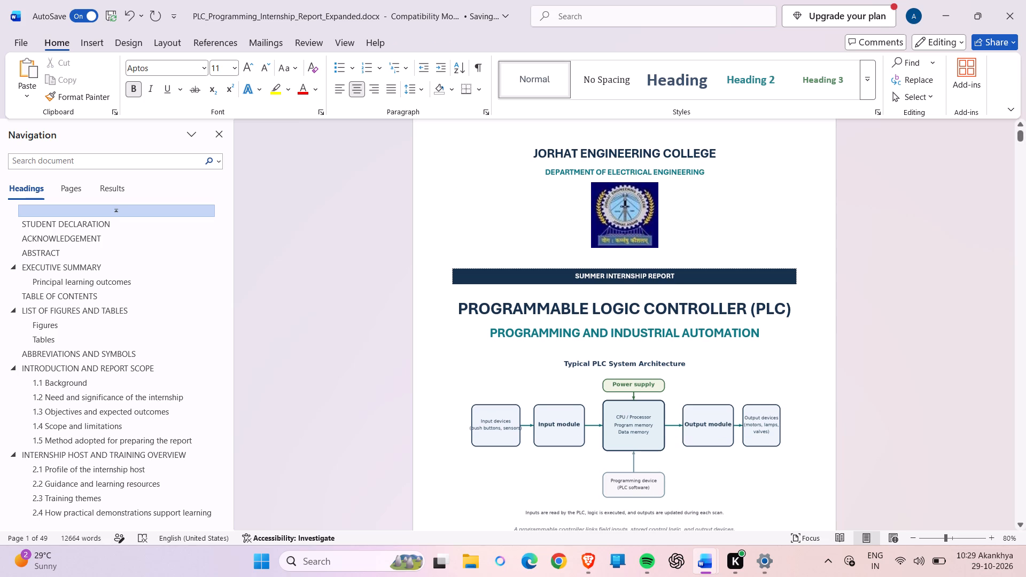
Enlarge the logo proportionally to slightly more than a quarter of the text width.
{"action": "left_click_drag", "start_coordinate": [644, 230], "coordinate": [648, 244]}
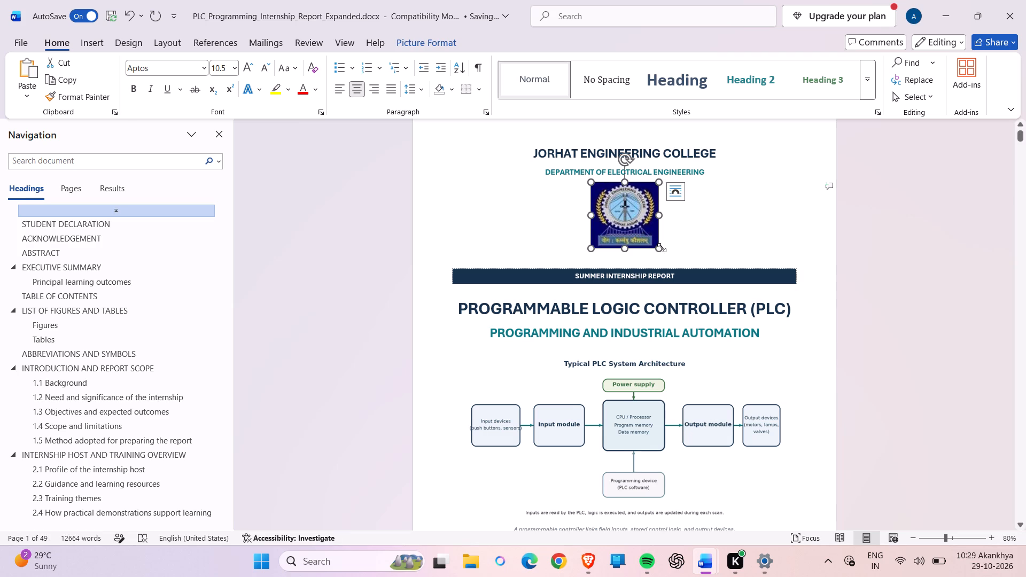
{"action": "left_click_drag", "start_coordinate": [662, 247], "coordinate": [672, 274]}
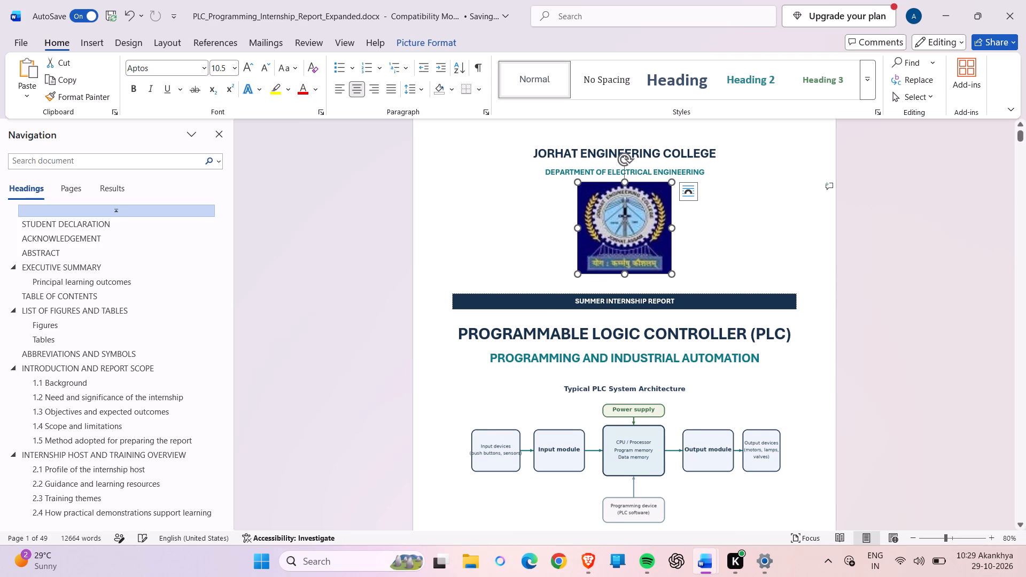
Check the bottom of the cover page and shrink the logo proportionally to about a fifth of the text width.
{"action": "scroll", "coordinate": [903, 270], "scroll_direction": "up", "scroll_amount": 1}
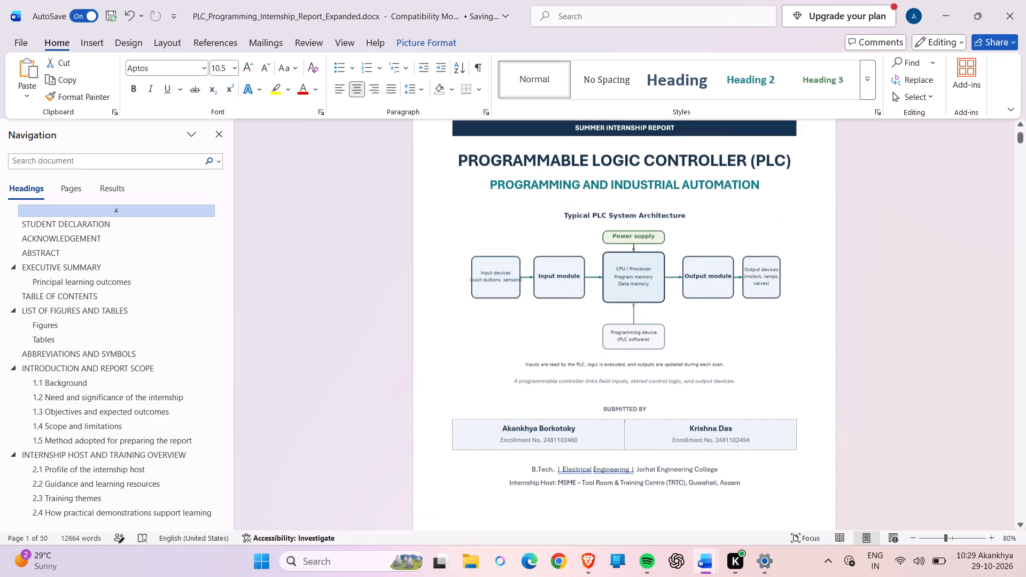
{"action": "scroll", "coordinate": [903, 270], "scroll_direction": "up", "scroll_amount": 2}
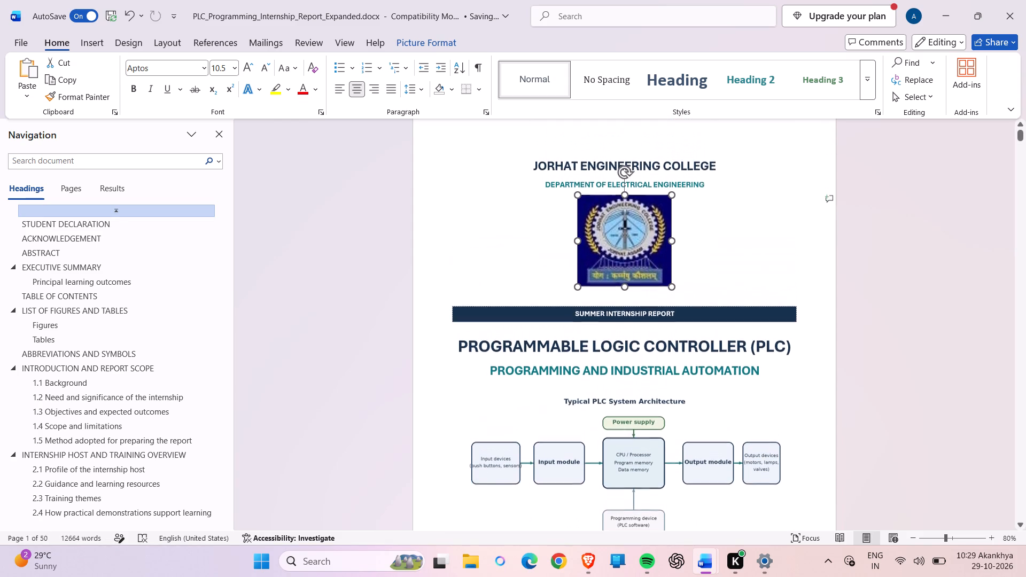
{"action": "scroll", "coordinate": [903, 270], "scroll_direction": "up", "scroll_amount": 1}
{"action": "left_click_drag", "start_coordinate": [670, 297], "coordinate": [665, 294]}
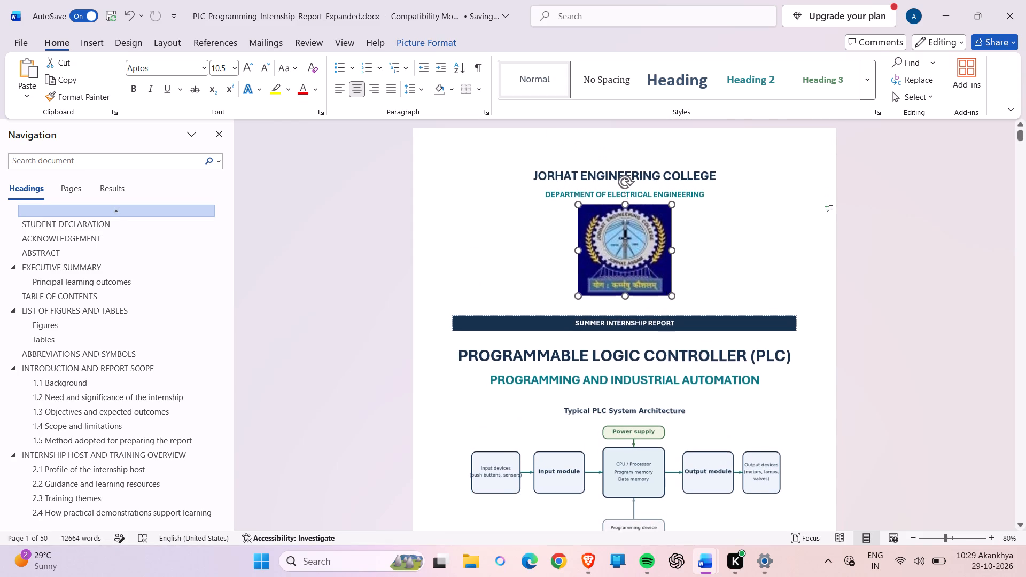
{"action": "left_click_drag", "start_coordinate": [665, 294], "coordinate": [637, 274]}
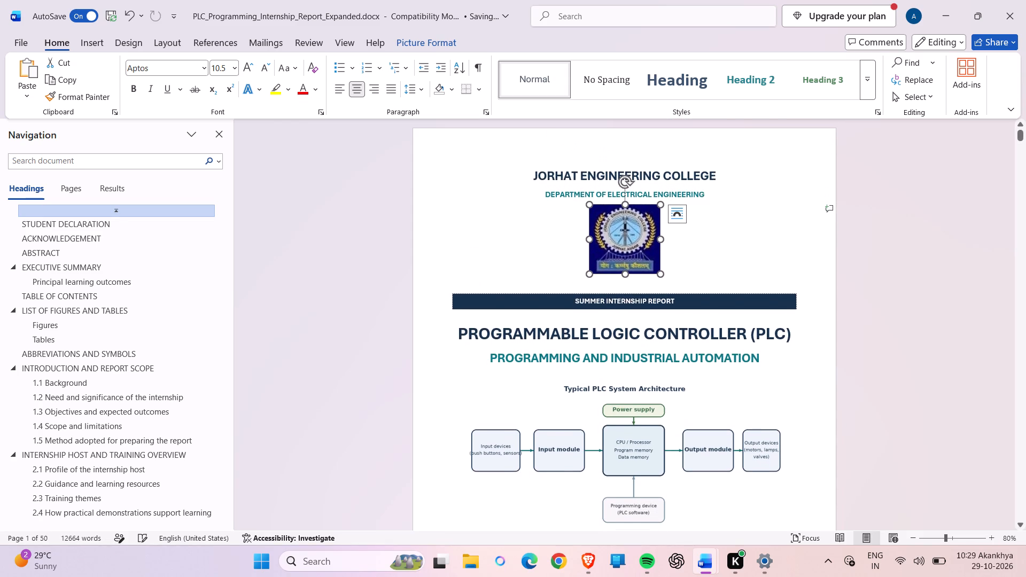
{"action": "left_click", "coordinate": [930, 251]}
Examine the whole cover page layout with the resized logo, alongside the Student Declaration page.
{"action": "scroll", "coordinate": [930, 251], "scroll_direction": "up", "scroll_amount": 3}
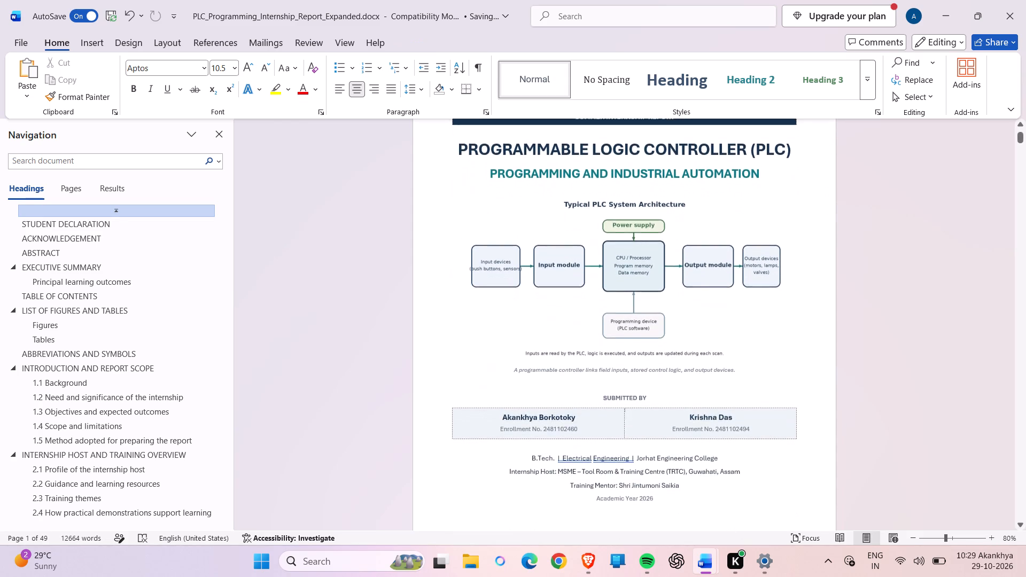
{"action": "scroll", "coordinate": [930, 251], "scroll_direction": "up", "scroll_amount": 2}
{"action": "scroll", "coordinate": [930, 251], "scroll_direction": "up", "scroll_amount": 19}
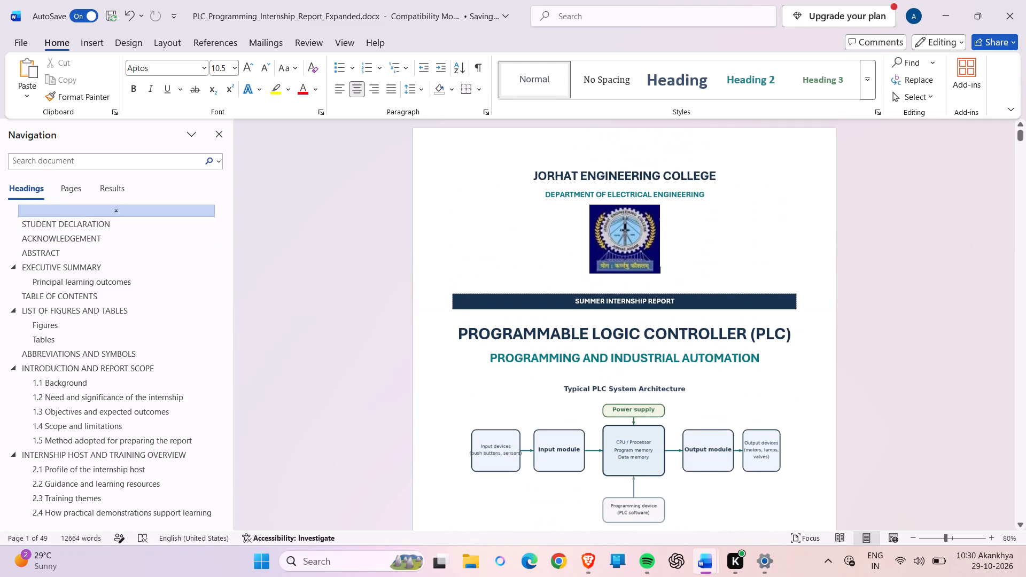
{"action": "scroll", "coordinate": [817, 357], "scroll_direction": "down", "scroll_amount": 3, "text": "ctrl"}
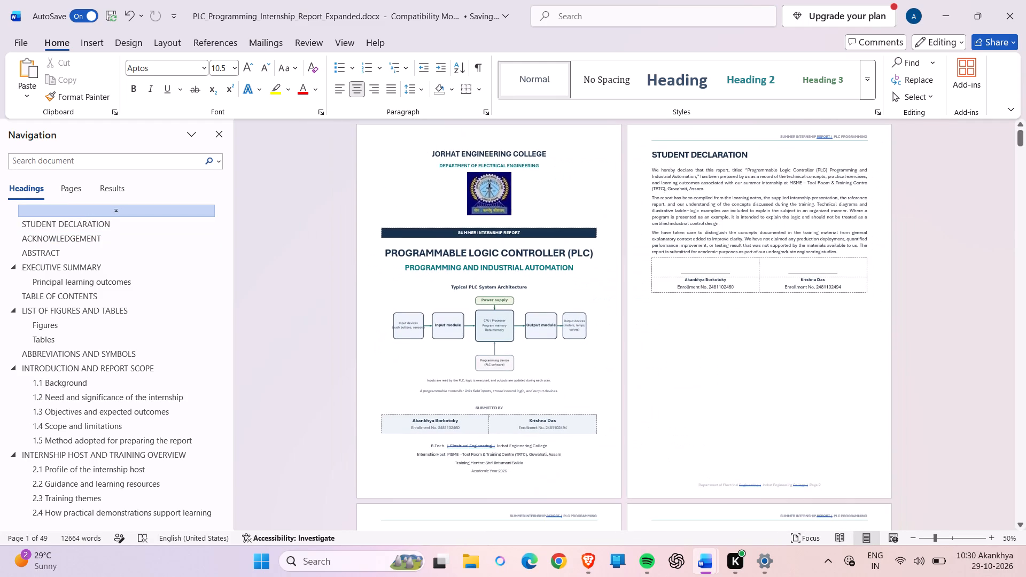
{"action": "scroll", "coordinate": [817, 357], "scroll_direction": "up", "scroll_amount": 1, "text": "ctrl"}
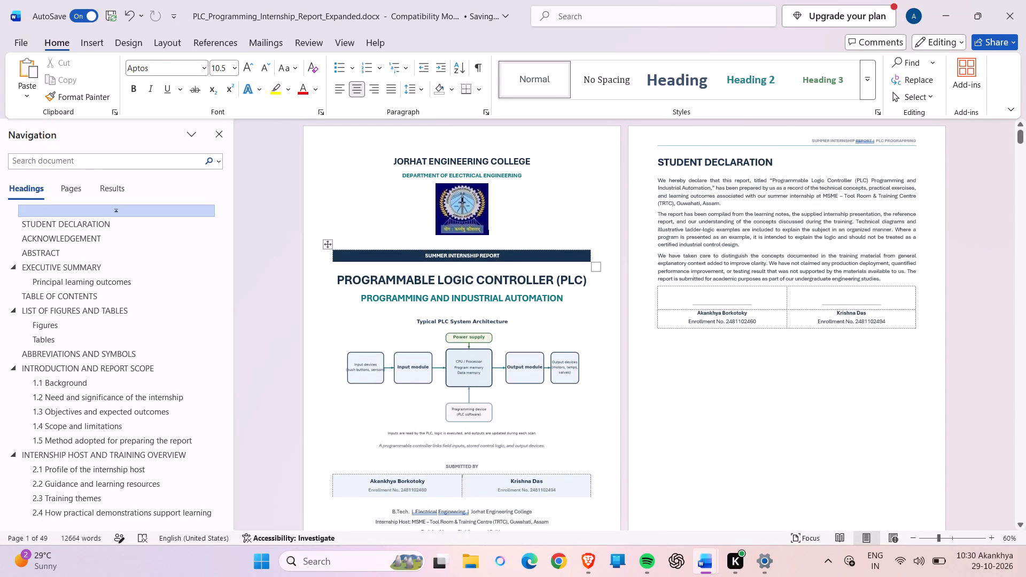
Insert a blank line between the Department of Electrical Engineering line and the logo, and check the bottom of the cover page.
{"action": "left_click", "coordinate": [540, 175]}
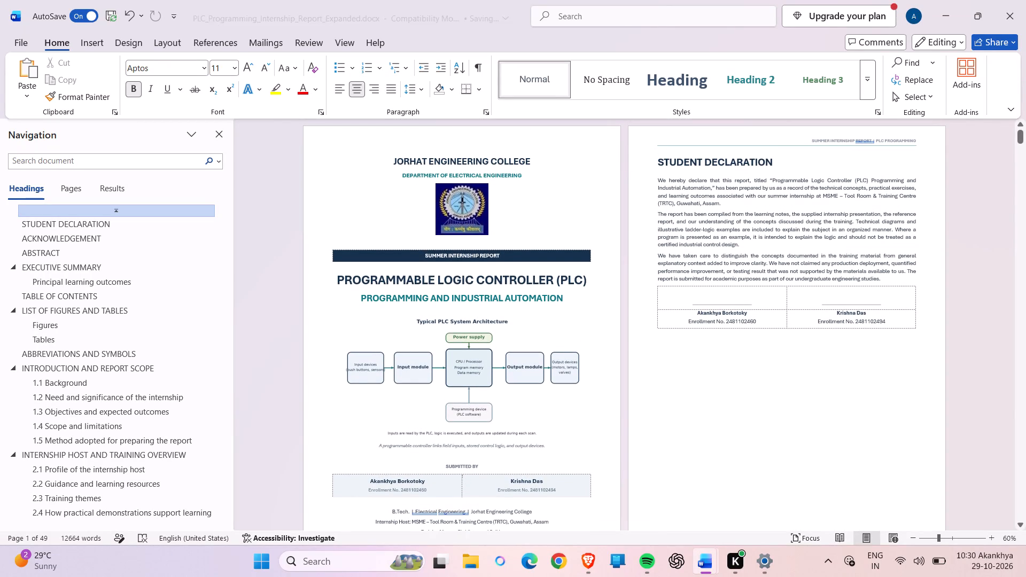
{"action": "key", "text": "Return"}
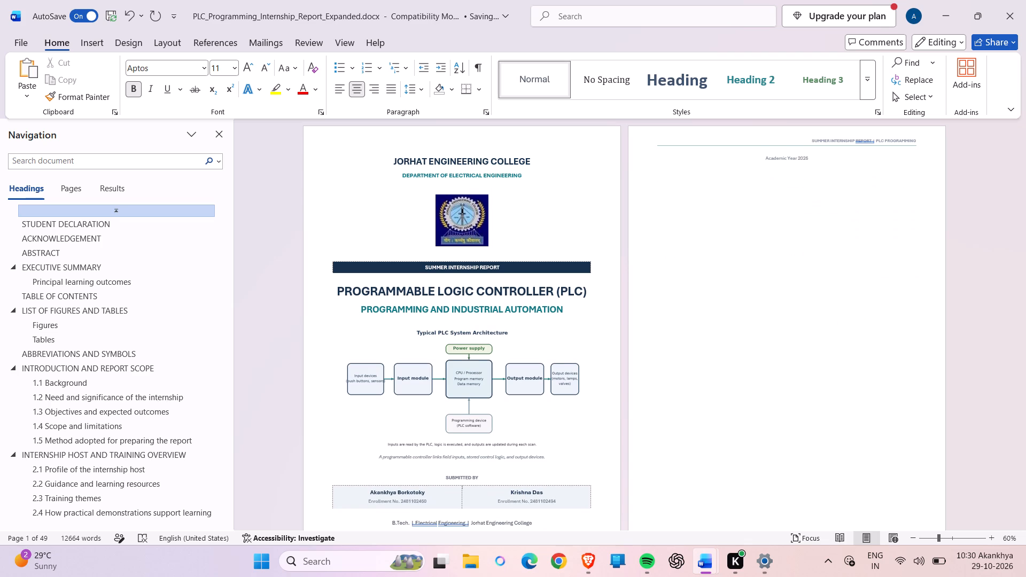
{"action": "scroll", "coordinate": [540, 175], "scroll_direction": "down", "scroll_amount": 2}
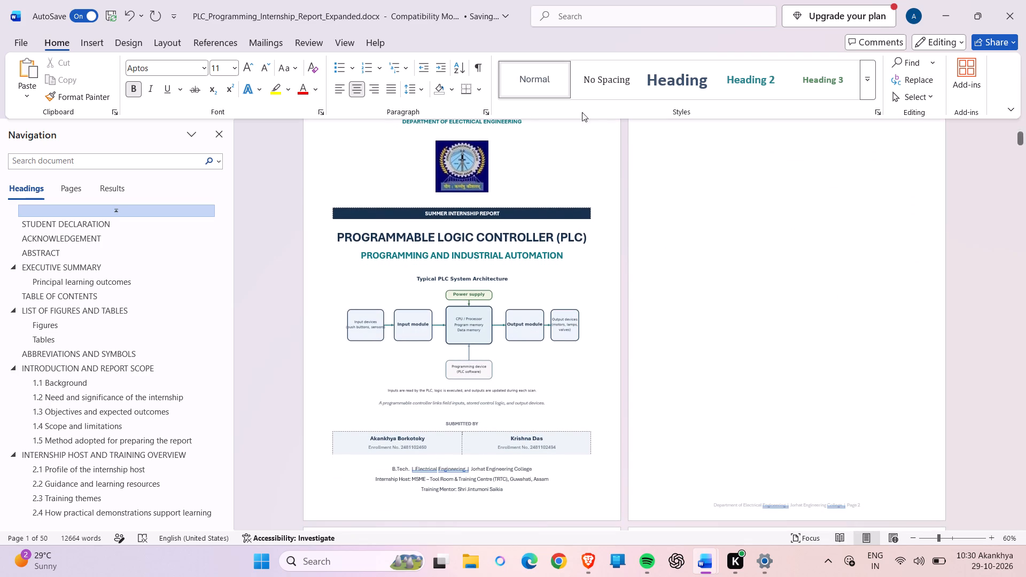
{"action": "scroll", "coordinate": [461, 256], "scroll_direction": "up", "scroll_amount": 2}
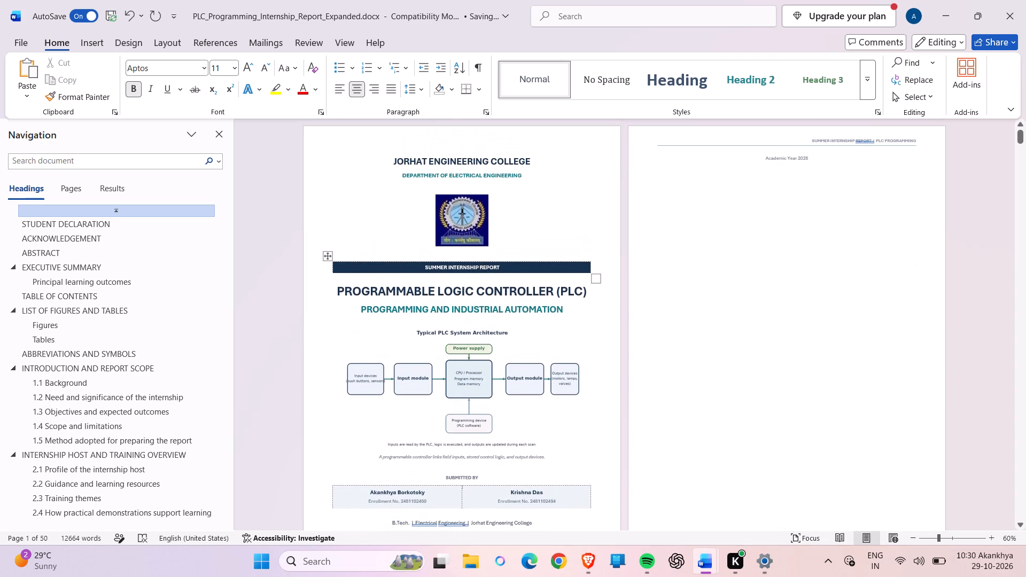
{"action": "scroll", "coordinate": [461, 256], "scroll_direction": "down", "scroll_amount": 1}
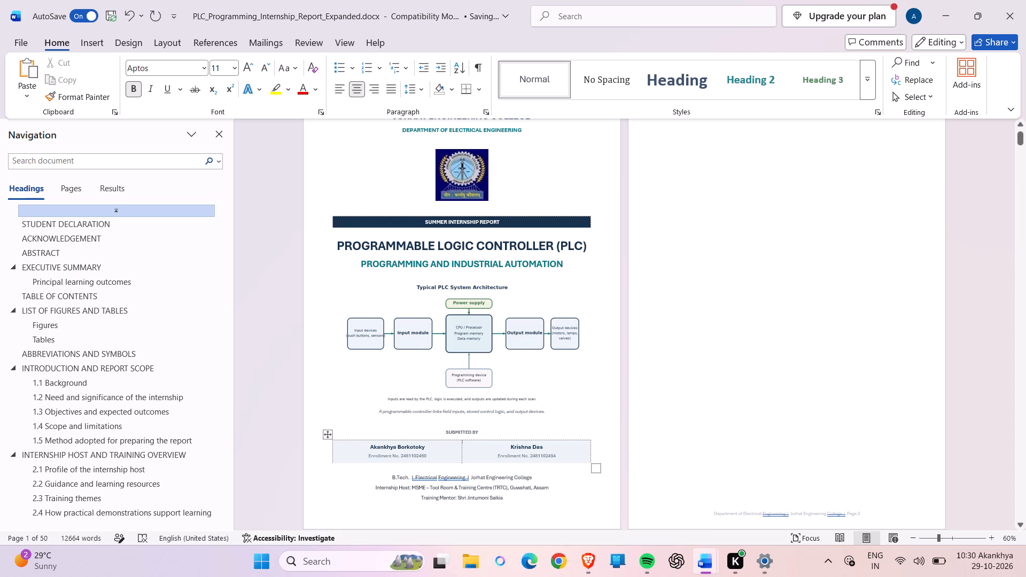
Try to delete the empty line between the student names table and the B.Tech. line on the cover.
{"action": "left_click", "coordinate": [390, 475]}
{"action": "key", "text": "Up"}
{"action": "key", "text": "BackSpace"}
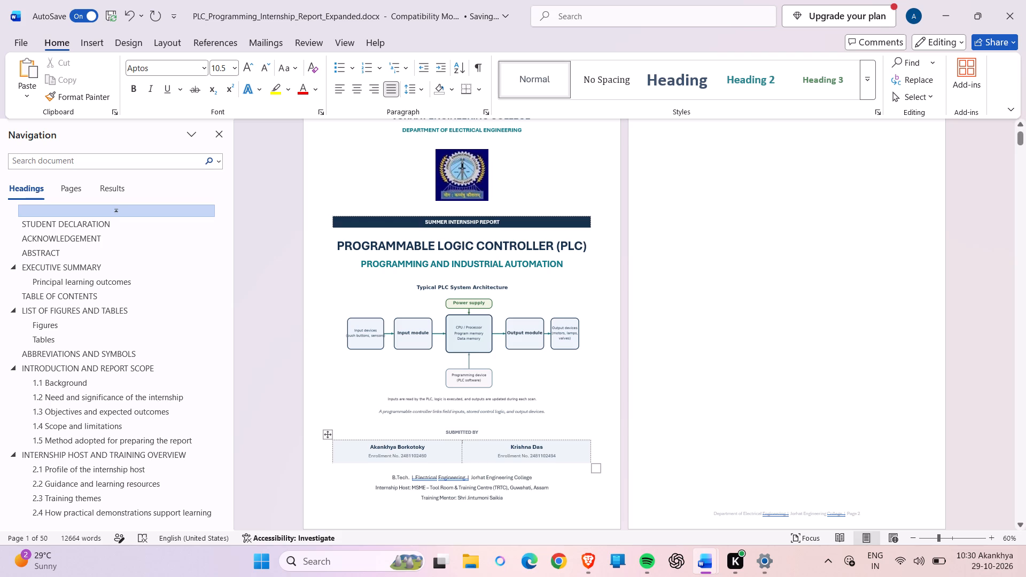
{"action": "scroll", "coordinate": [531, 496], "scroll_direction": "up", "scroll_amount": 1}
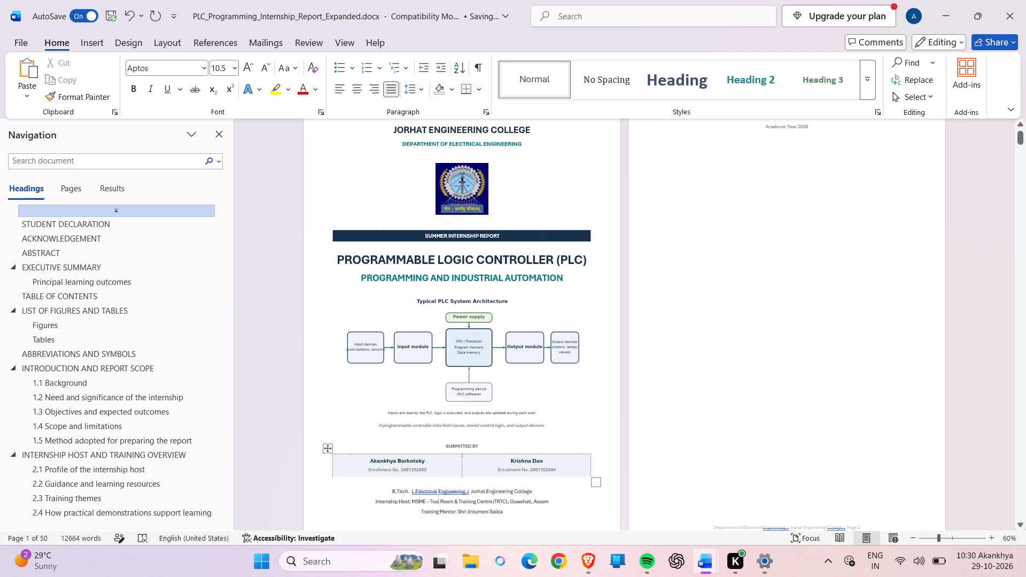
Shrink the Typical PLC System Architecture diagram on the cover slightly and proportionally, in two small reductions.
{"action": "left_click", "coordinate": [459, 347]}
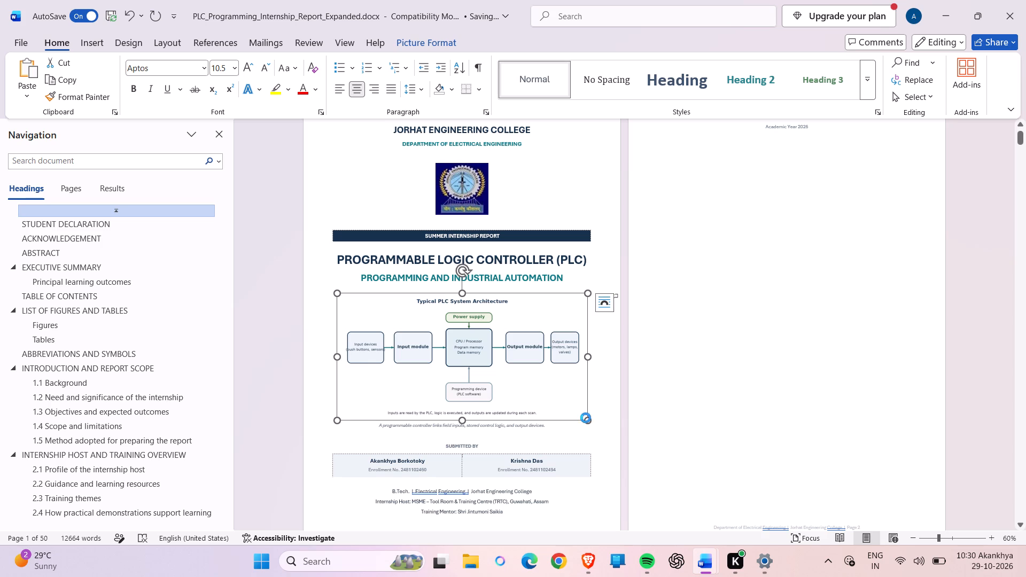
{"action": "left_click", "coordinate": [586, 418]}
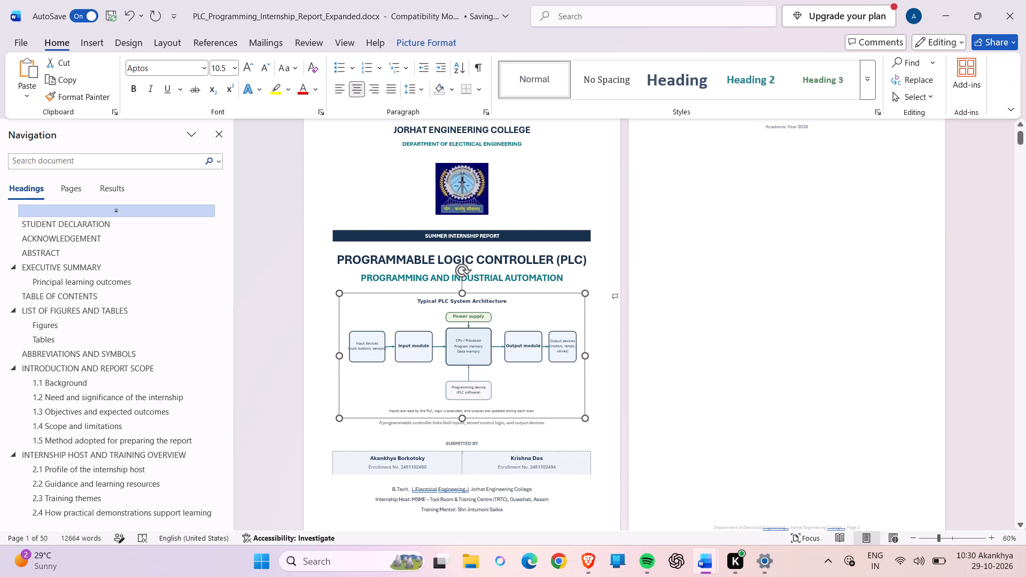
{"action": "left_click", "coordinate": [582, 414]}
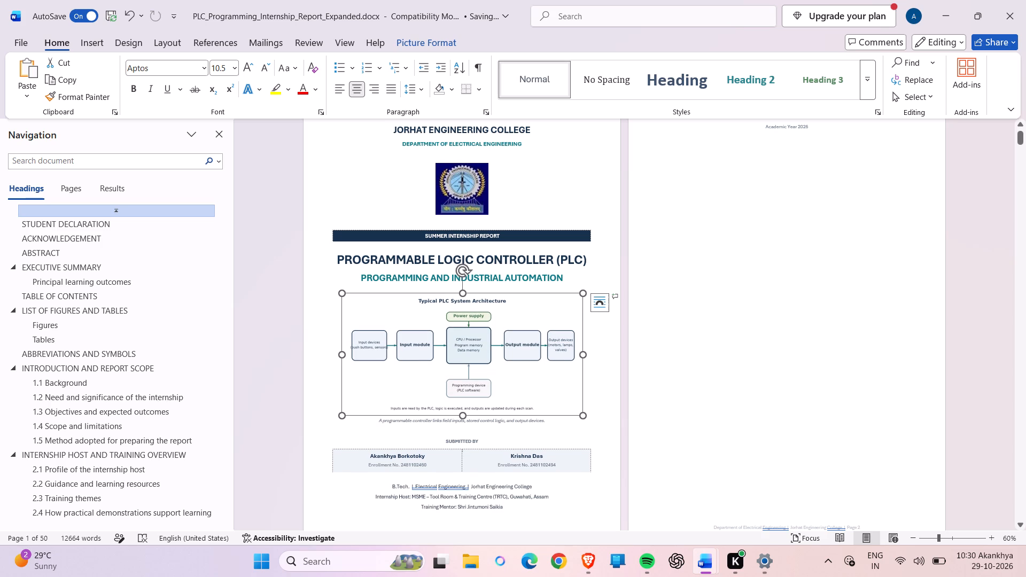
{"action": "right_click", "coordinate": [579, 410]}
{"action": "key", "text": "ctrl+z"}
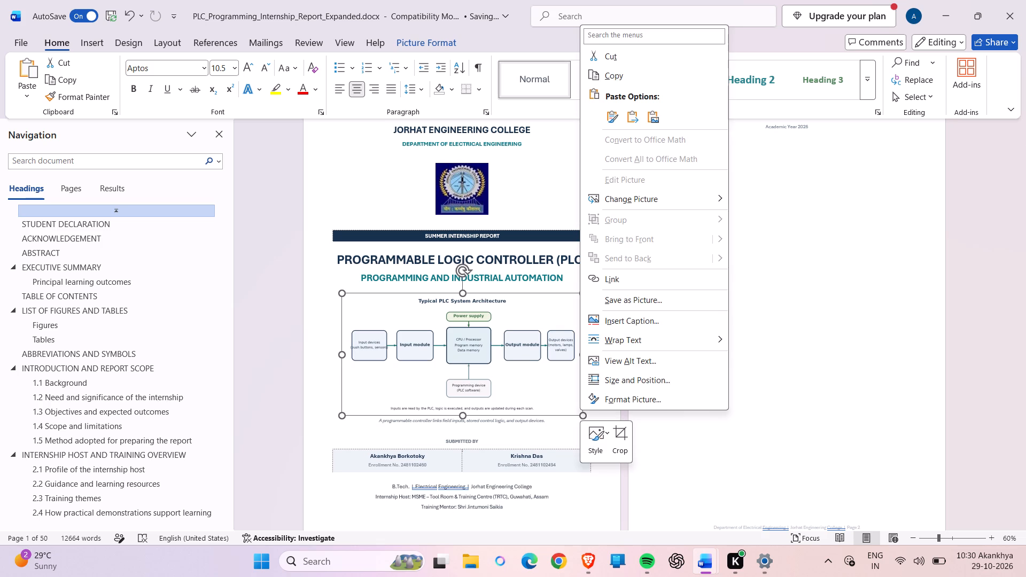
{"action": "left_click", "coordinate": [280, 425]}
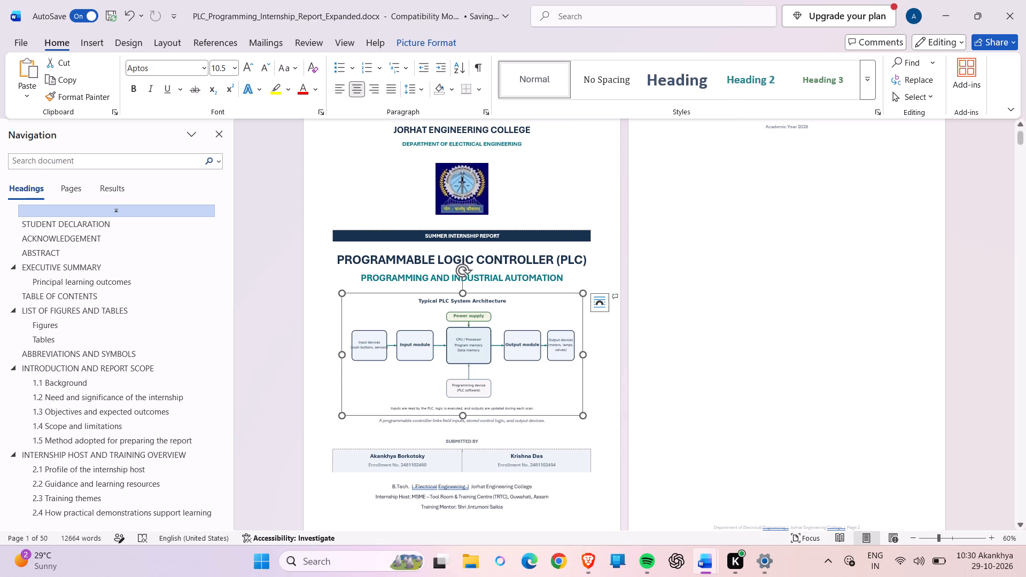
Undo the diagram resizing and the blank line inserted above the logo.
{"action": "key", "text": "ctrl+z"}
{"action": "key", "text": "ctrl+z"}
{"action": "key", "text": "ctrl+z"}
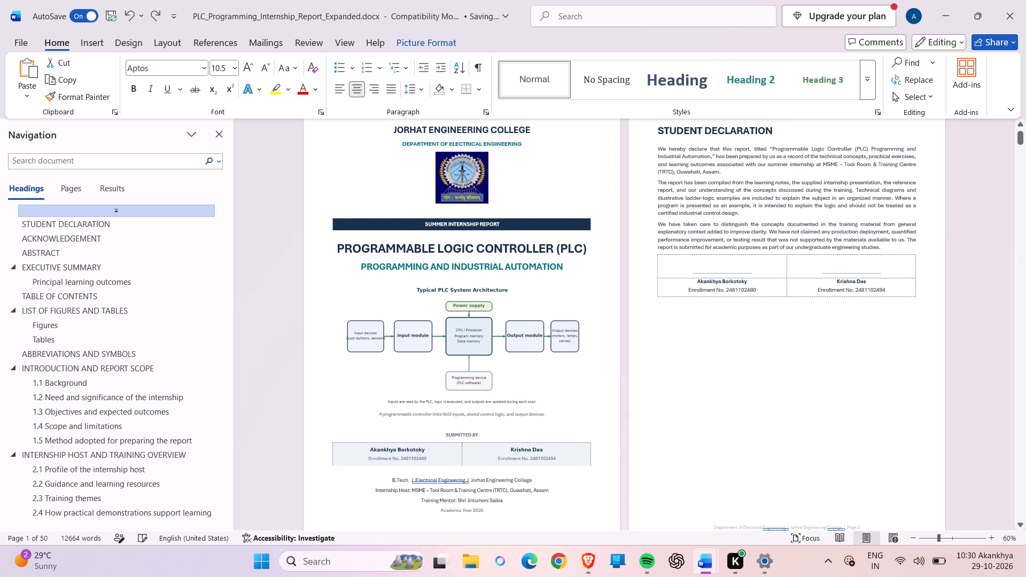
Examine the cover page from the college name down to the Academic Year line, alongside the Student Declaration page.
{"action": "scroll", "coordinate": [280, 425], "scroll_direction": "up", "scroll_amount": 1}
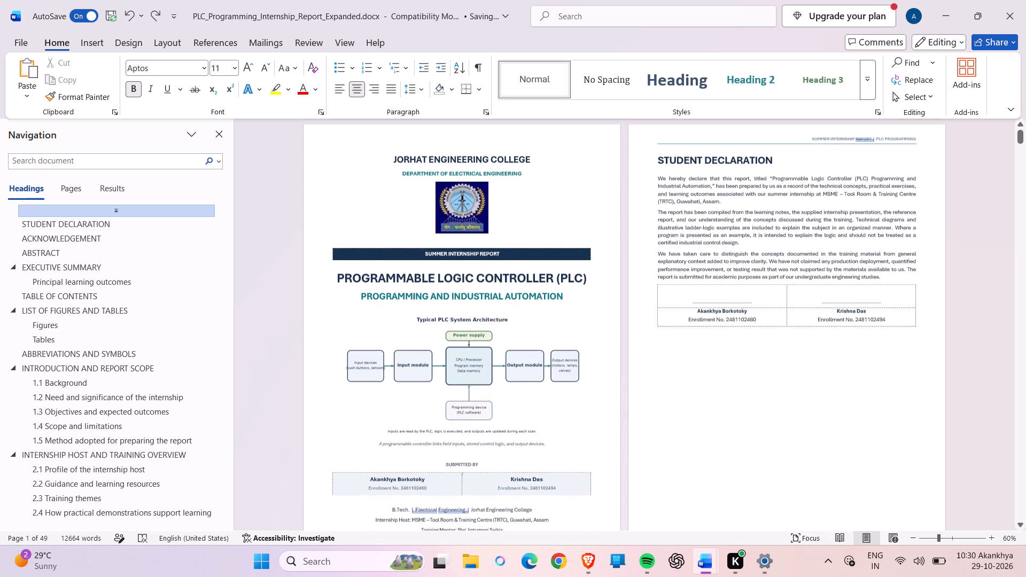
{"action": "scroll", "coordinate": [280, 425], "scroll_direction": "up", "scroll_amount": 2}
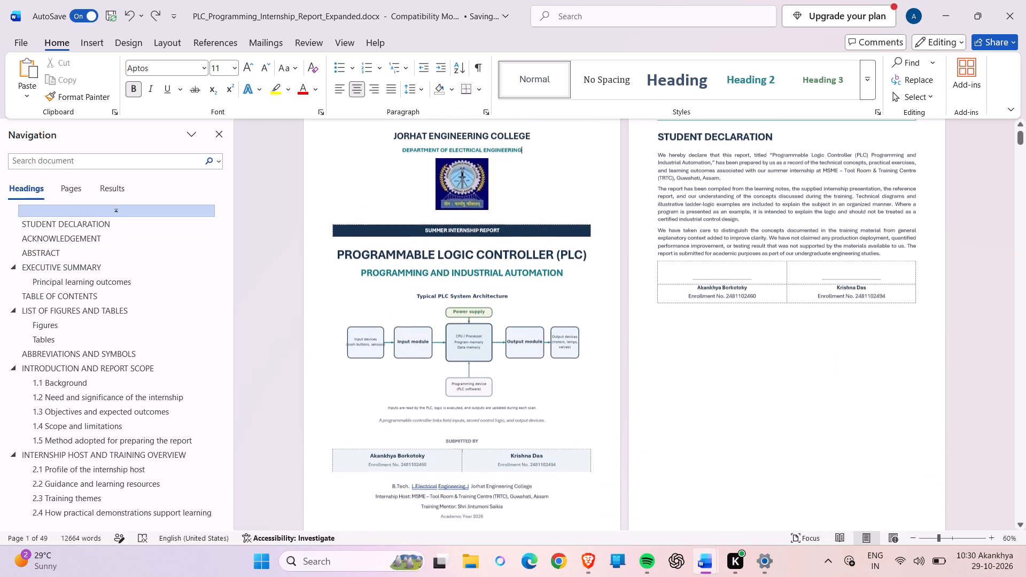
{"action": "scroll", "coordinate": [280, 425], "scroll_direction": "up", "scroll_amount": 1}
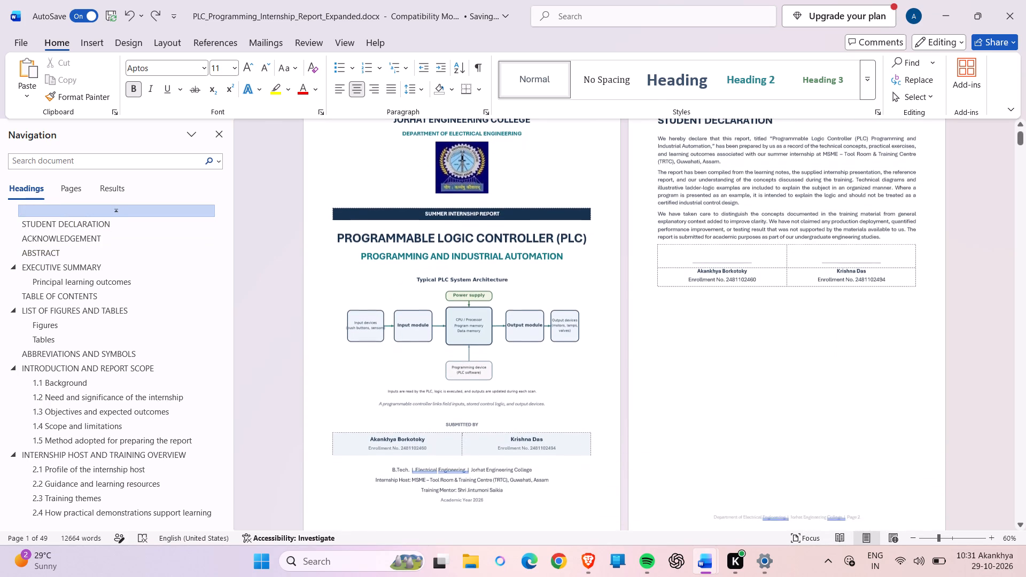
{"action": "scroll", "coordinate": [377, 519], "scroll_direction": "up", "scroll_amount": 1}
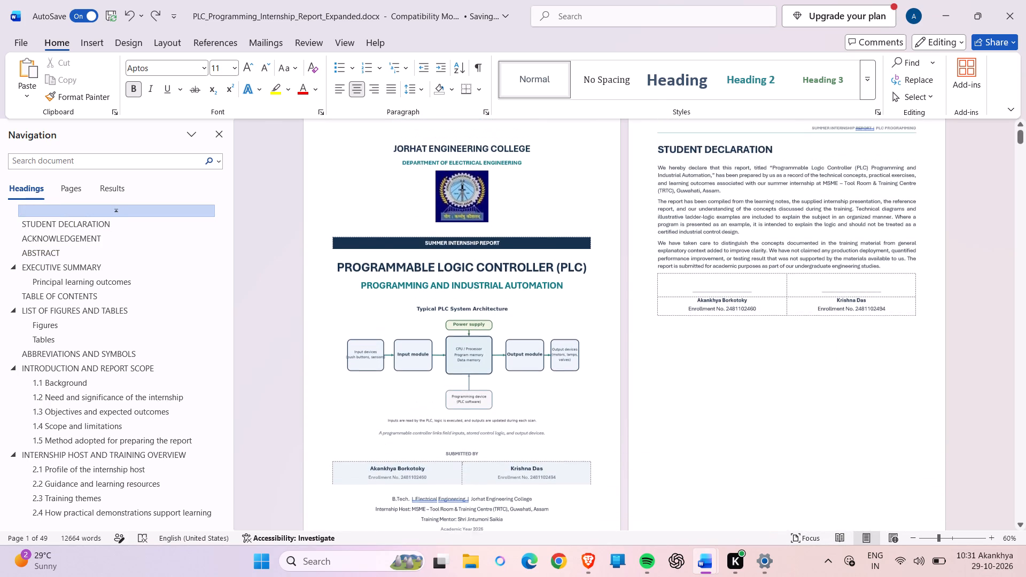
{"action": "scroll", "coordinate": [377, 519], "scroll_direction": "up", "scroll_amount": 2}
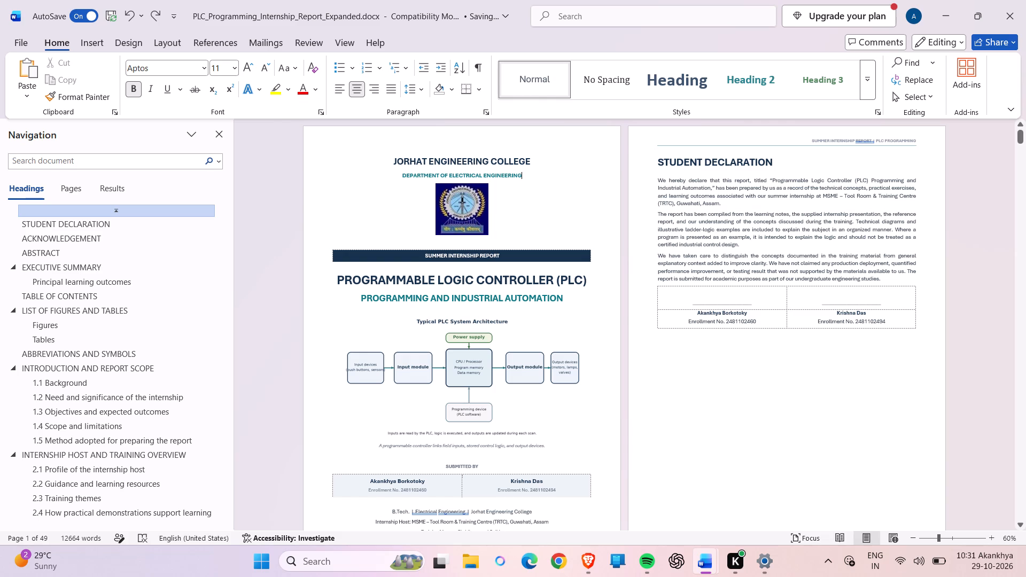
{"action": "scroll", "coordinate": [283, 450], "scroll_direction": "down", "scroll_amount": 3}
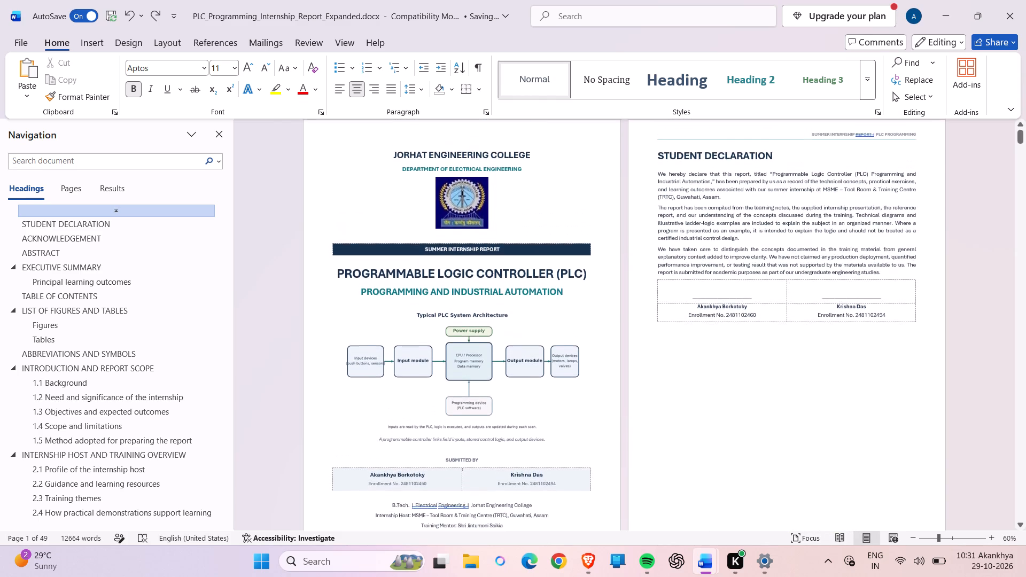
Skim the rest of the report, from the front matter through the chapters to the final appendix page.
{"action": "scroll", "coordinate": [283, 450], "scroll_direction": "down", "scroll_amount": 7}
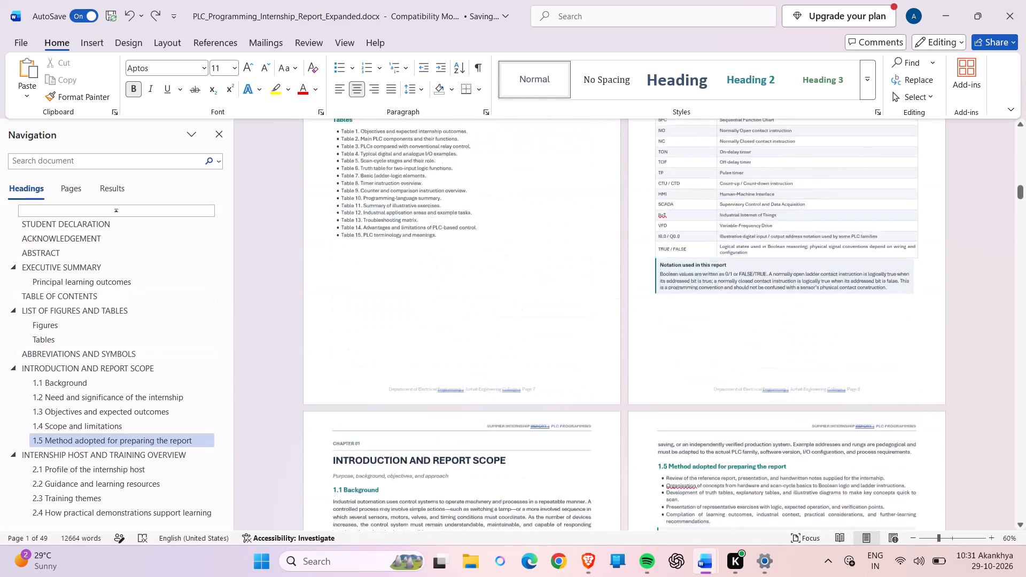
{"action": "scroll", "coordinate": [283, 450], "scroll_direction": "down", "scroll_amount": 1}
{"action": "scroll", "coordinate": [283, 450], "scroll_direction": "down", "scroll_amount": 20}
{"action": "scroll", "coordinate": [283, 450], "scroll_direction": "down", "scroll_amount": 5}
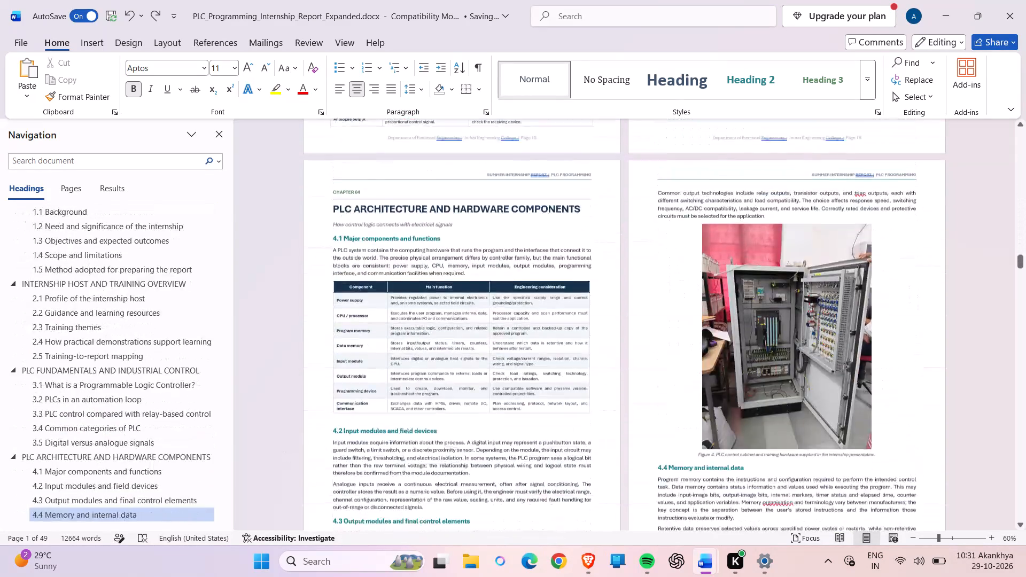
{"action": "scroll", "coordinate": [283, 450], "scroll_direction": "down", "scroll_amount": 2}
{"action": "scroll", "coordinate": [283, 450], "scroll_direction": "up", "scroll_amount": 7}
{"action": "scroll", "coordinate": [283, 450], "scroll_direction": "down", "scroll_amount": 20}
{"action": "scroll", "coordinate": [283, 450], "scroll_direction": "down", "scroll_amount": 20}
{"action": "scroll", "coordinate": [283, 450], "scroll_direction": "down", "scroll_amount": 20}
{"action": "scroll", "coordinate": [283, 450], "scroll_direction": "up", "scroll_amount": 1}
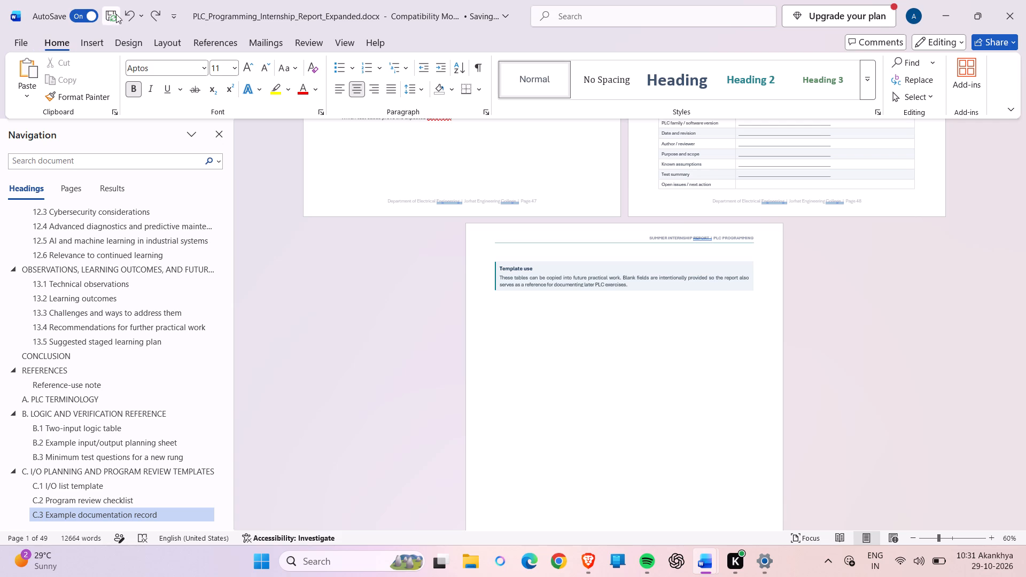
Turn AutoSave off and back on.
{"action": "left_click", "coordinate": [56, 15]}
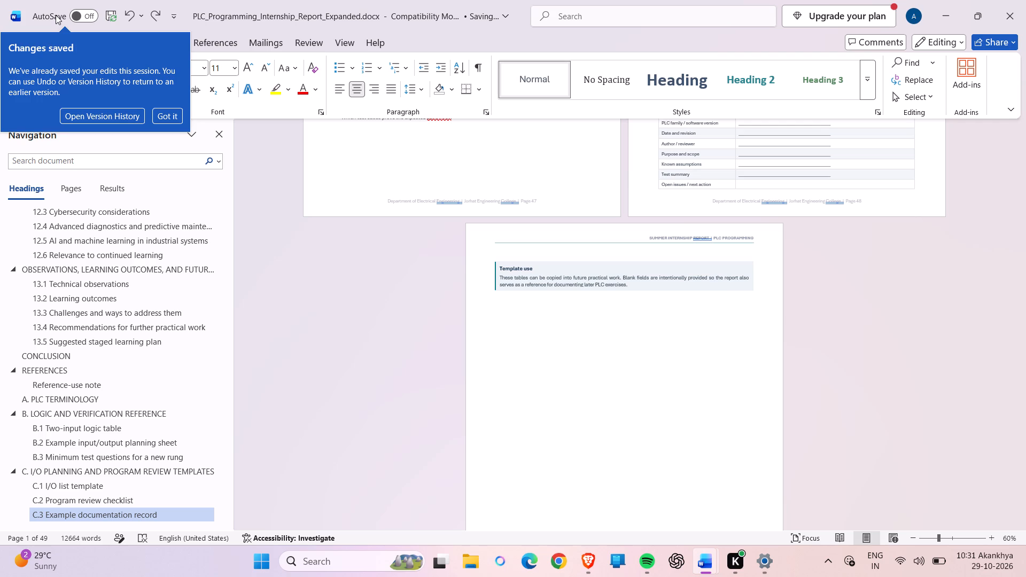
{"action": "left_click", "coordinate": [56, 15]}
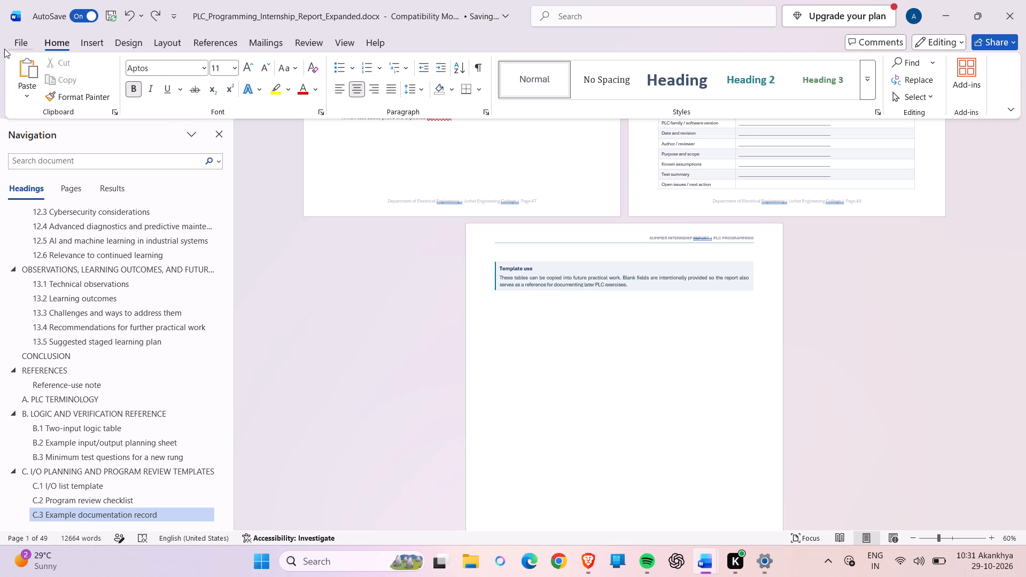
Start saving a copy of the report in the Desktop folder on this PC.
{"action": "key", "text": "ctrl+p"}
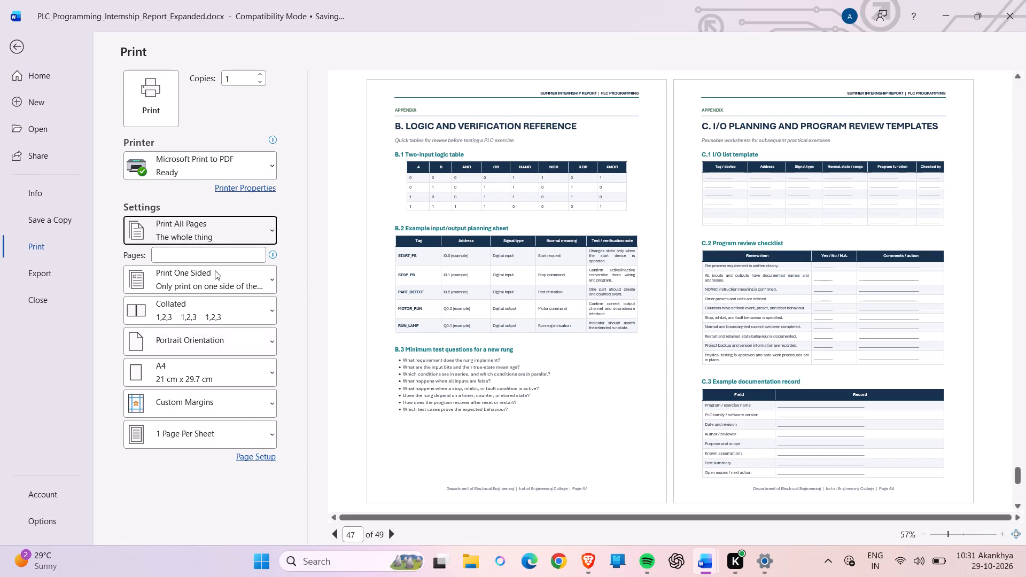
{"action": "left_click", "coordinate": [58, 220]}
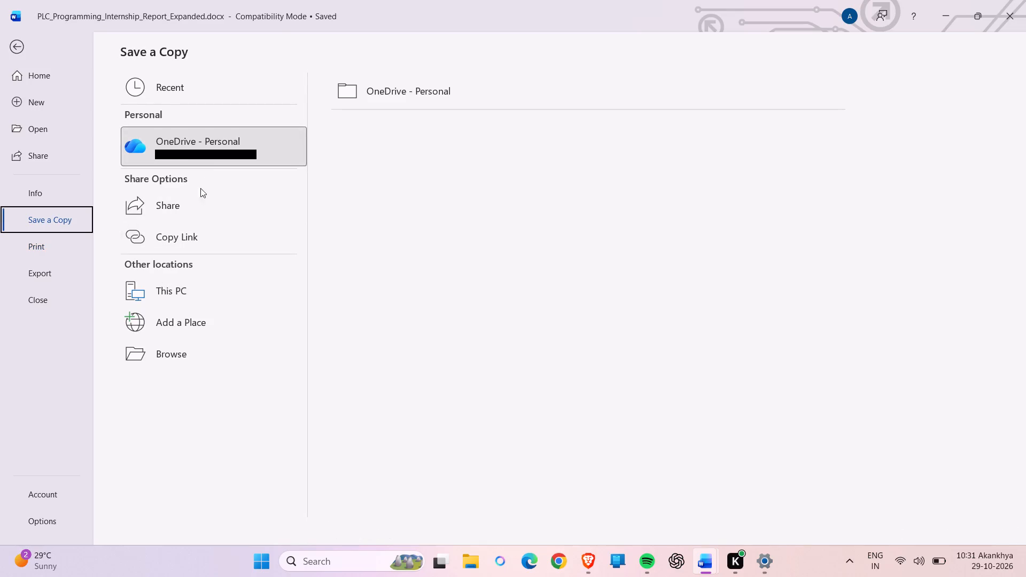
{"action": "left_click", "coordinate": [194, 292]}
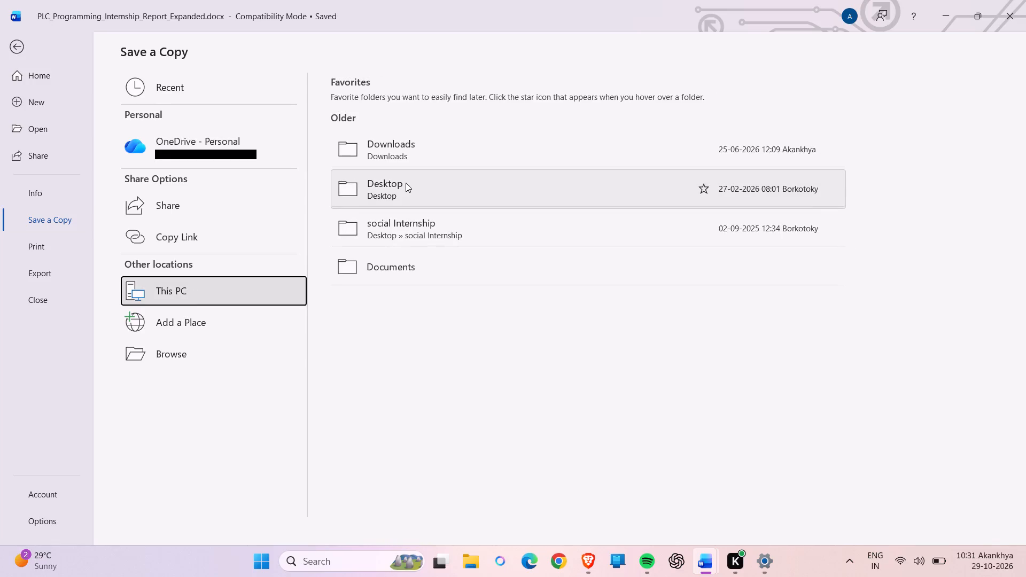
{"action": "left_click", "coordinate": [406, 183]}
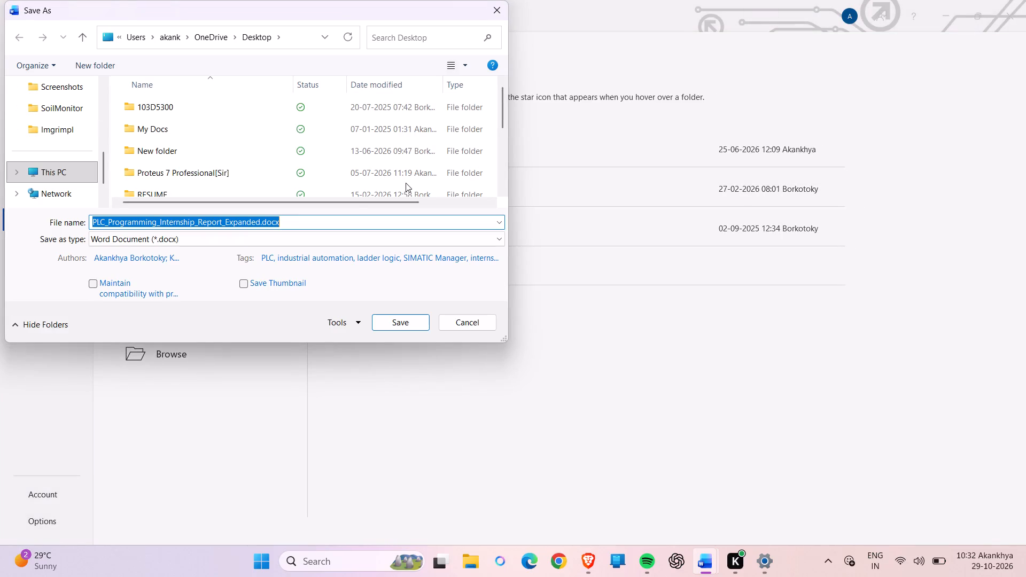
Rename the copy as PLC_Programming_Internship_Report_final 10:32, replacing the word Expanded in the file name.
{"action": "left_click", "coordinate": [260, 224]}
{"action": "key", "text": "BackSpace"}
{"action": "key", "text": "BackSpace"}
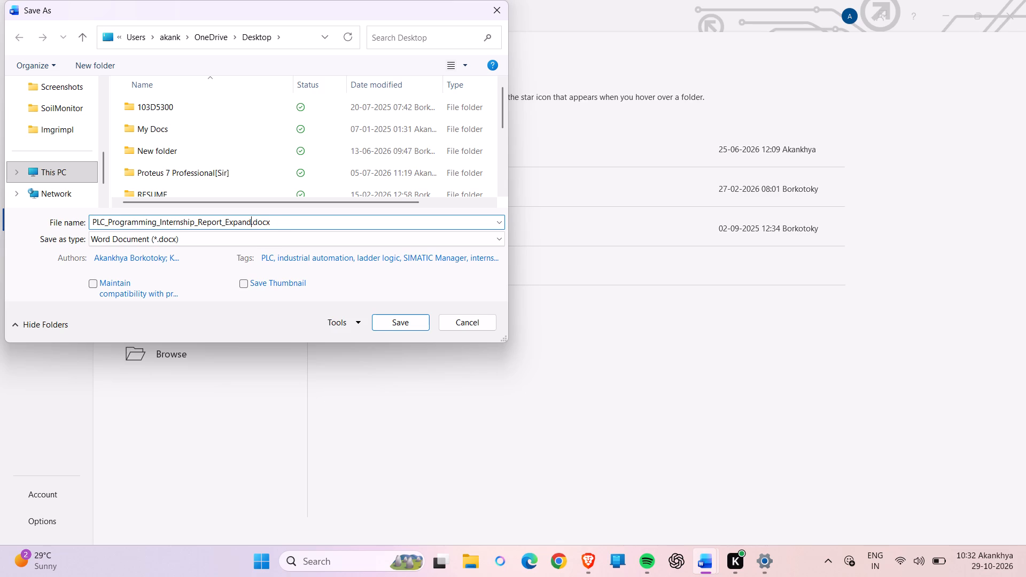
{"action": "key", "text": "BackSpace"}
{"action": "key", "text": "BackSpace"}
{"action": "key", "text": "BackSpace"}
{"action": "key", "text": "BackSpace"}
{"action": "key", "text": "BackSpace"}
{"action": "key", "text": "BackSpace"}
{"action": "type", "text": "final"}
{"action": "key", "text": "space"}
{"action": "type", "text": "10"}
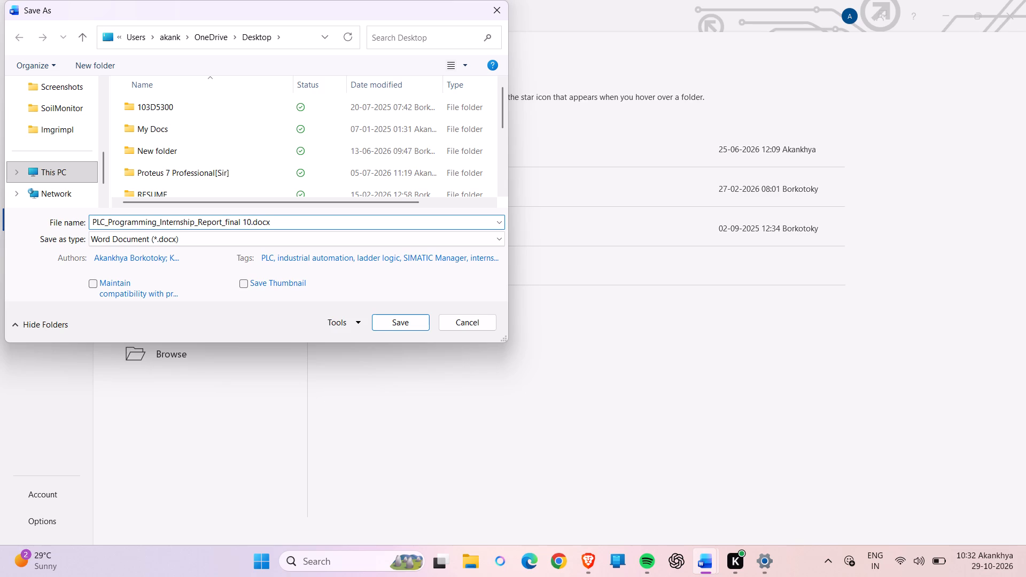
{"action": "type", "text": ":32"}
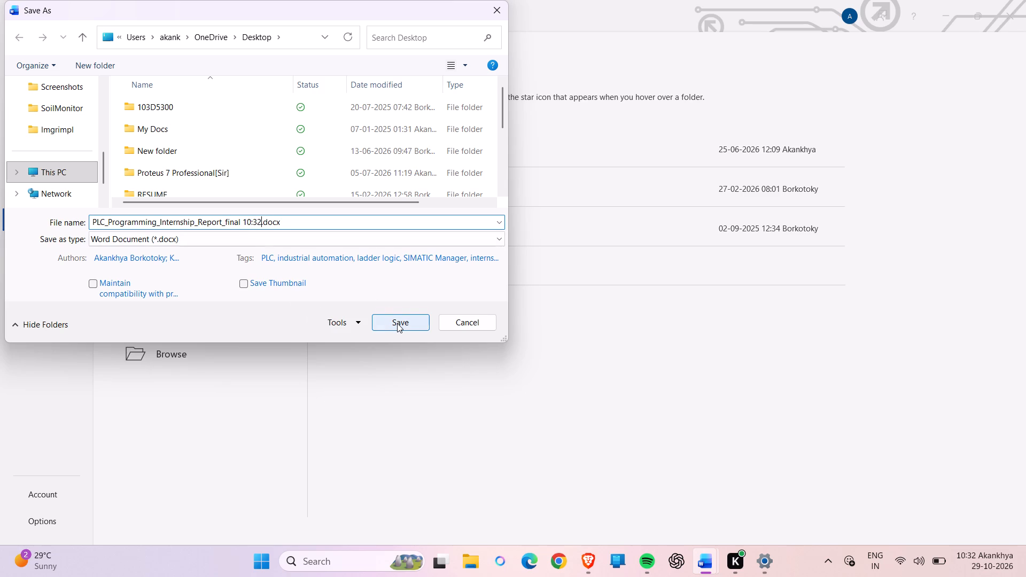
Set the copy's file type to PDF and try to save it in the Desktop folder.
{"action": "left_click", "coordinate": [447, 243]}
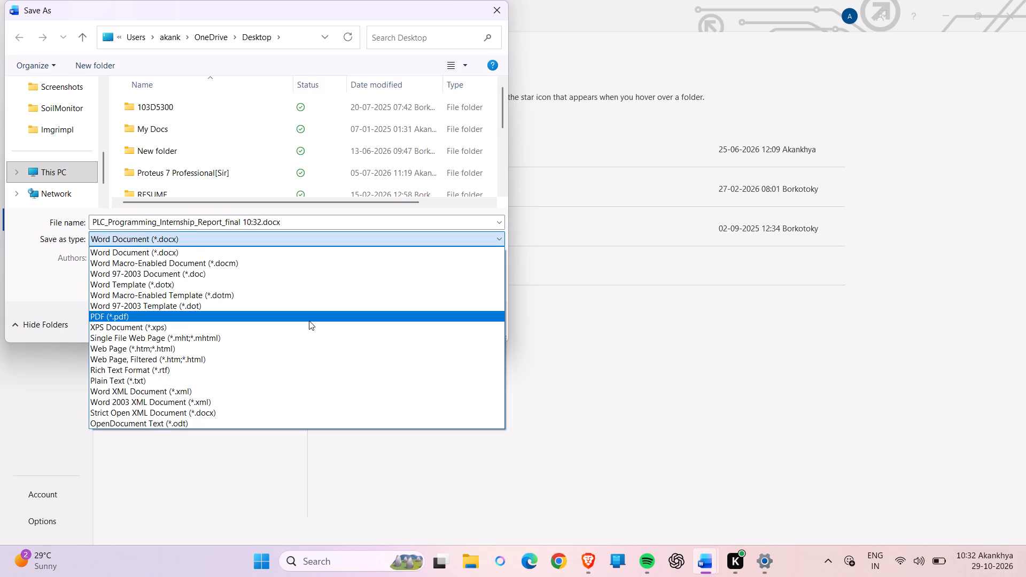
{"action": "left_click", "coordinate": [309, 321]}
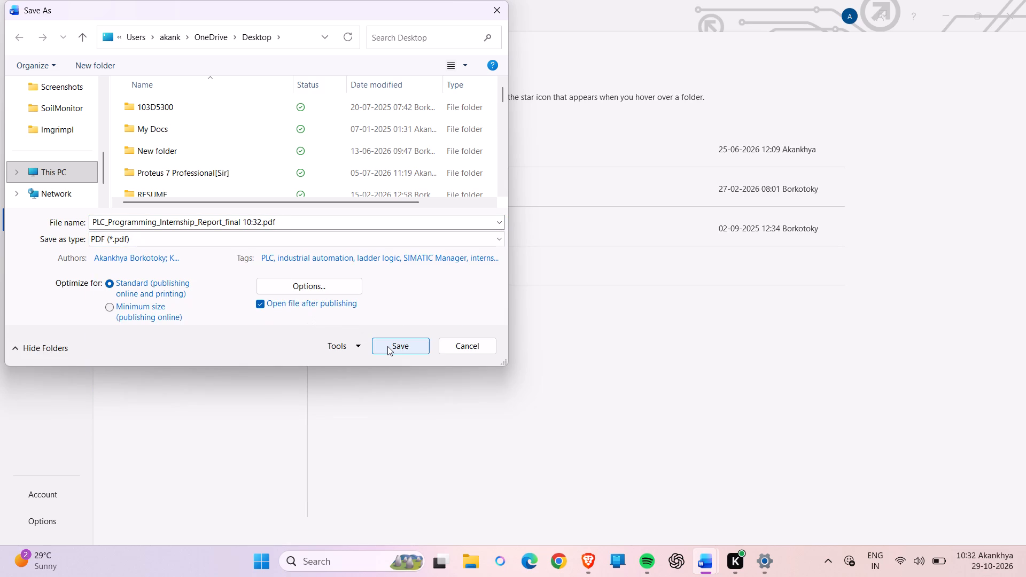
{"action": "left_click", "coordinate": [387, 346]}
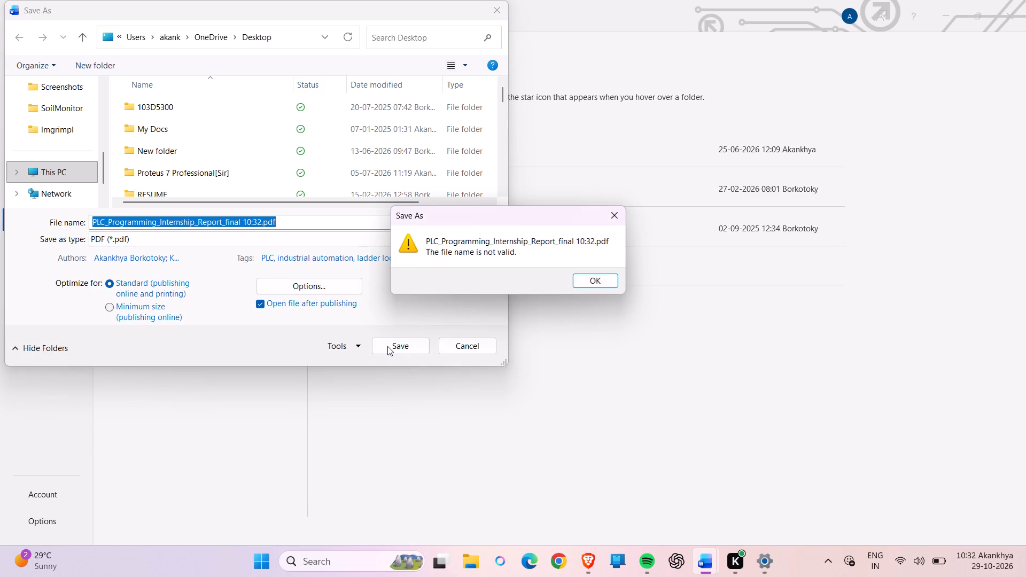
{"action": "left_click", "coordinate": [247, 219]}
{"action": "left_click", "coordinate": [608, 284]}
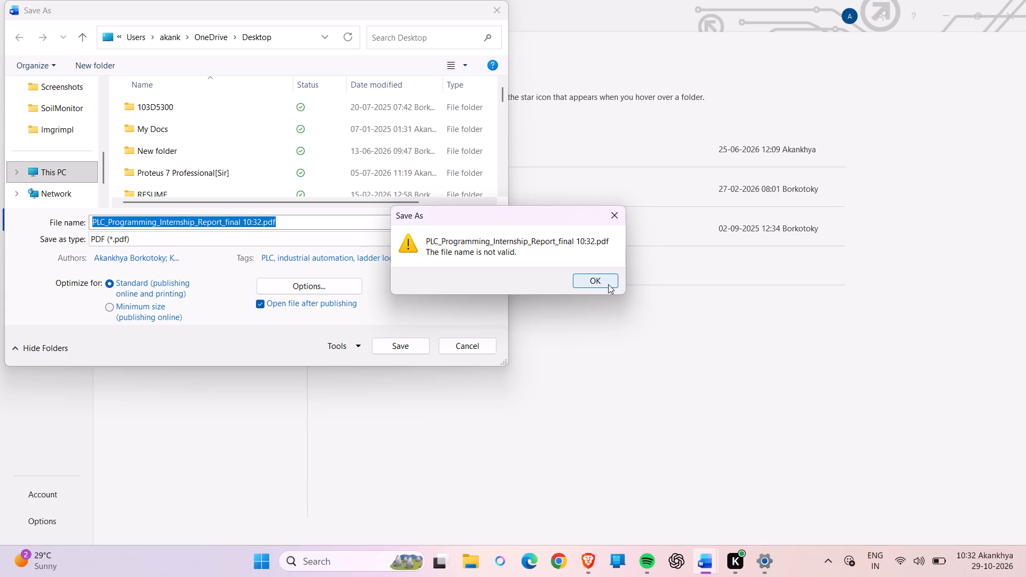
Remove the space before 10:32 in the file name and try to save the PDF again.
{"action": "left_click", "coordinate": [243, 222]}
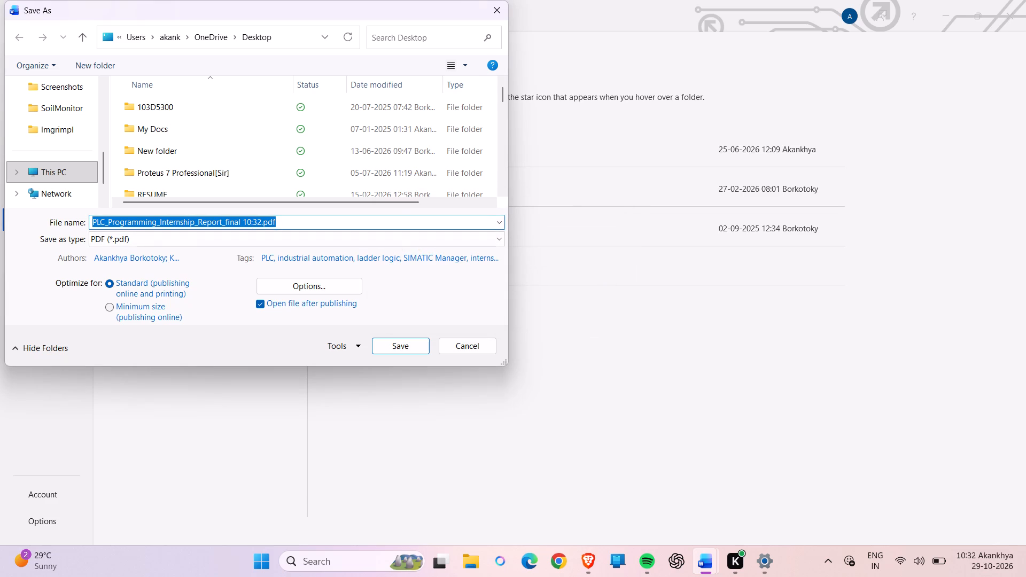
{"action": "left_click", "coordinate": [243, 222]}
{"action": "key", "text": "BackSpace"}
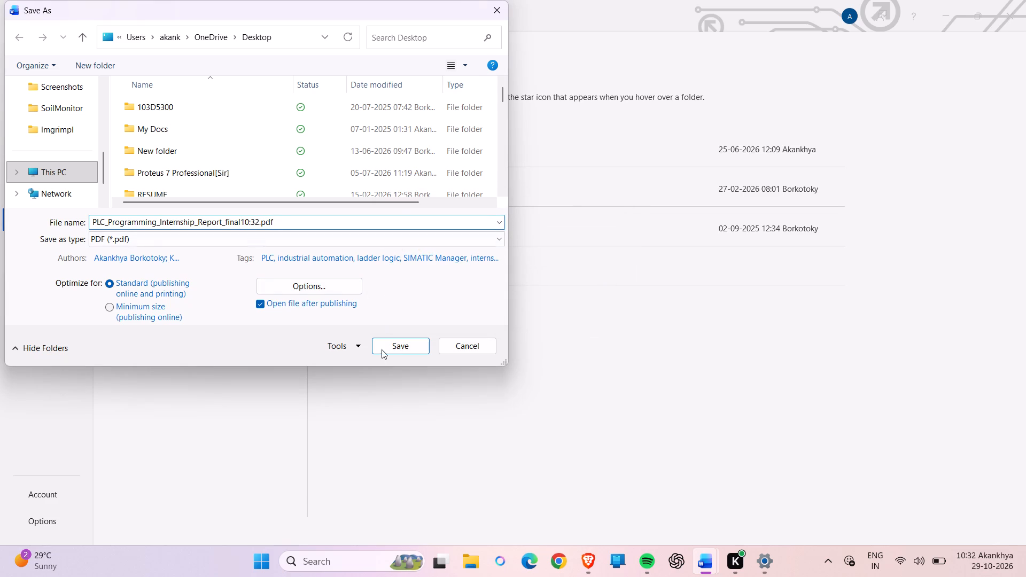
{"action": "left_click", "coordinate": [392, 345]}
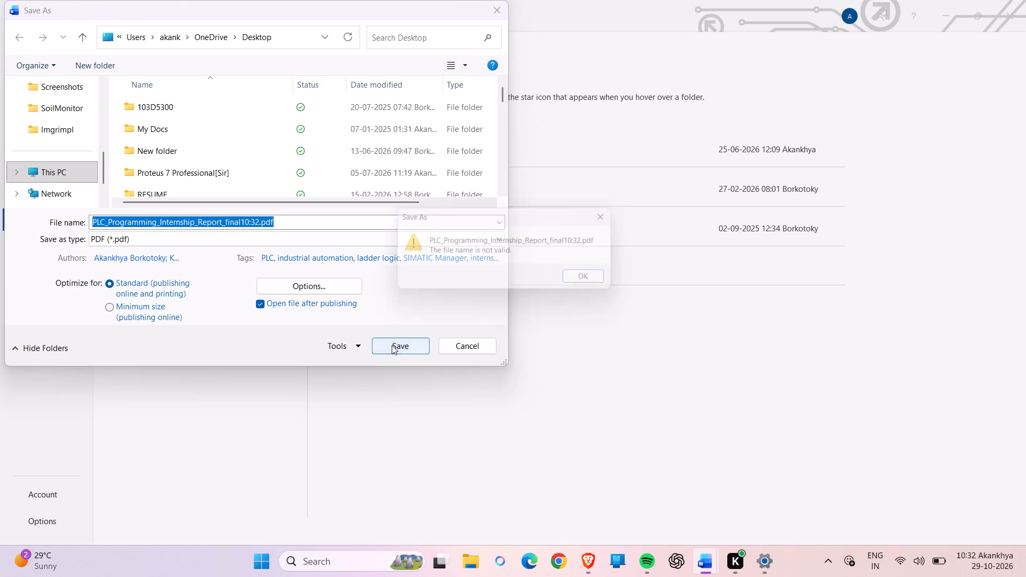
{"action": "left_click", "coordinate": [257, 221]}
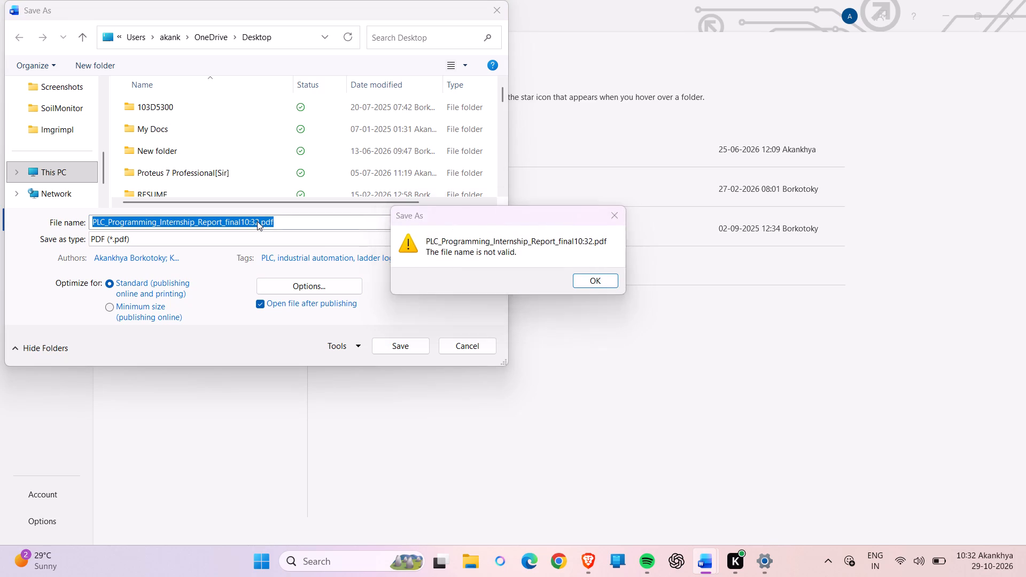
{"action": "left_click", "coordinate": [257, 221]}
{"action": "left_click", "coordinate": [595, 276]}
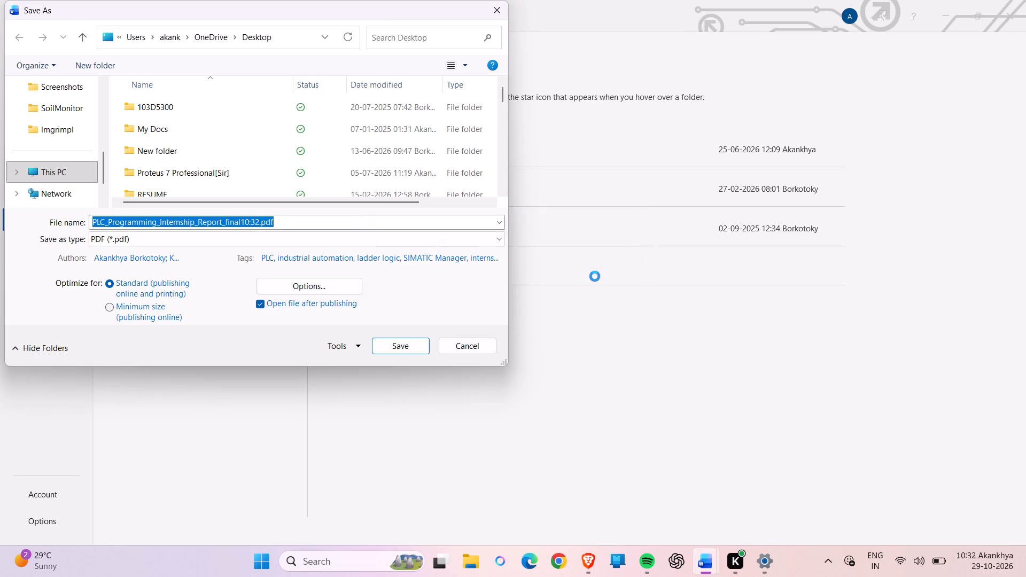
Remove 10:32 from the file name and save the PDF as PLC_Programming_Internship_Report_final in the Desktop folder.
{"action": "left_click", "coordinate": [258, 222]}
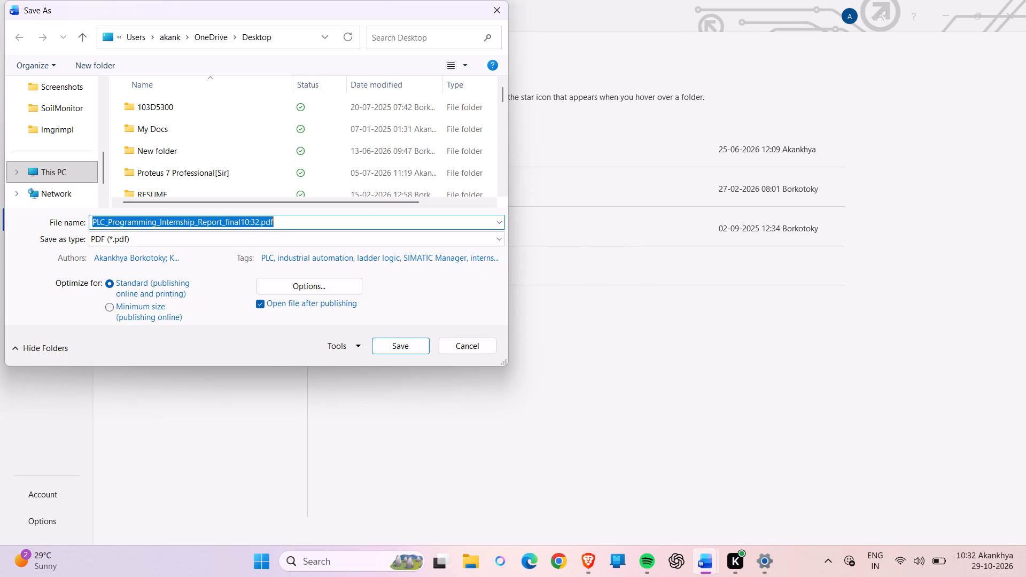
{"action": "double_click", "coordinate": [260, 222]}
{"action": "left_click", "coordinate": [260, 222]}
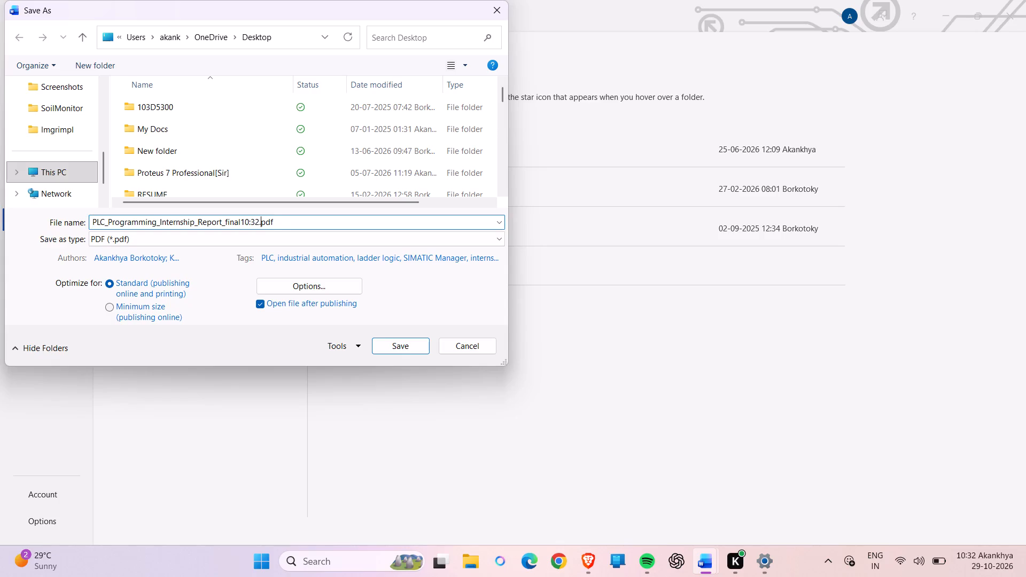
{"action": "key", "text": "Left"}
{"action": "key", "text": "BackSpace"}
{"action": "key", "text": "BackSpace"}
{"action": "key", "text": "BackSpace"}
{"action": "key", "text": "BackSpace"}
{"action": "key", "text": "BackSpace"}
{"action": "left_click", "coordinate": [392, 348]}
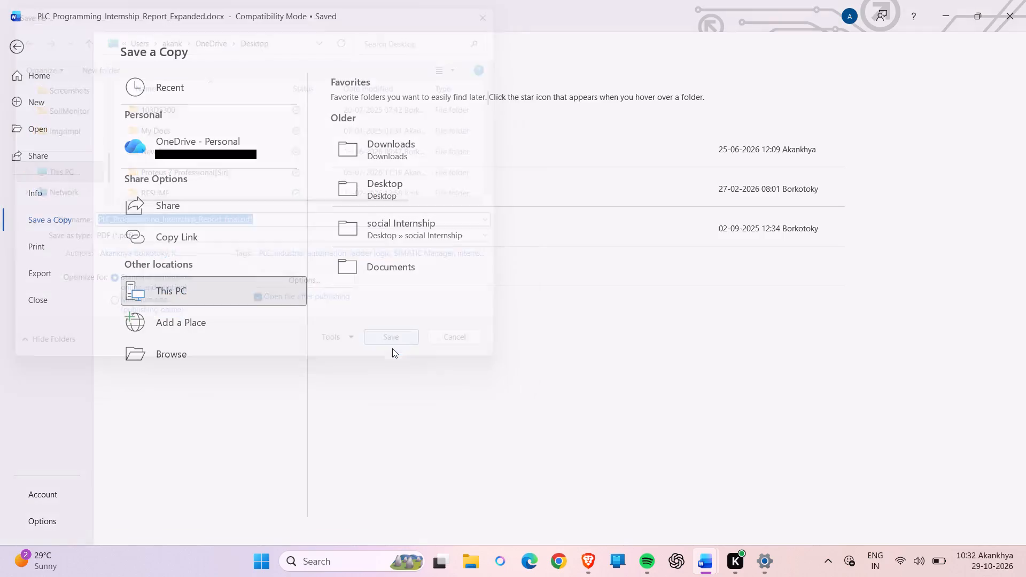
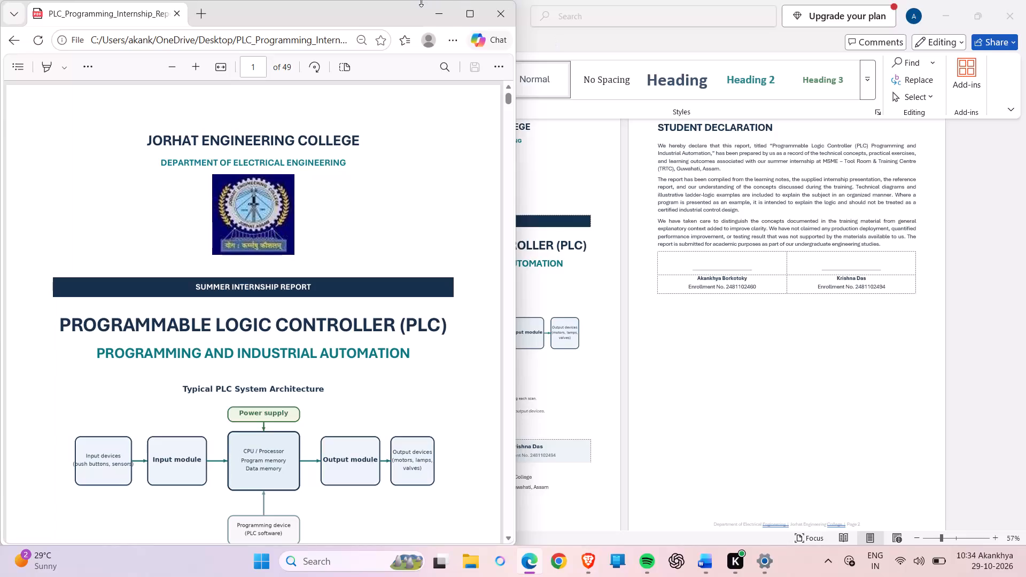
Minimize the window showing the exported PDF report and the Word window with the source report.
{"action": "left_click", "coordinate": [443, 21]}
{"action": "left_click", "coordinate": [943, 12]}
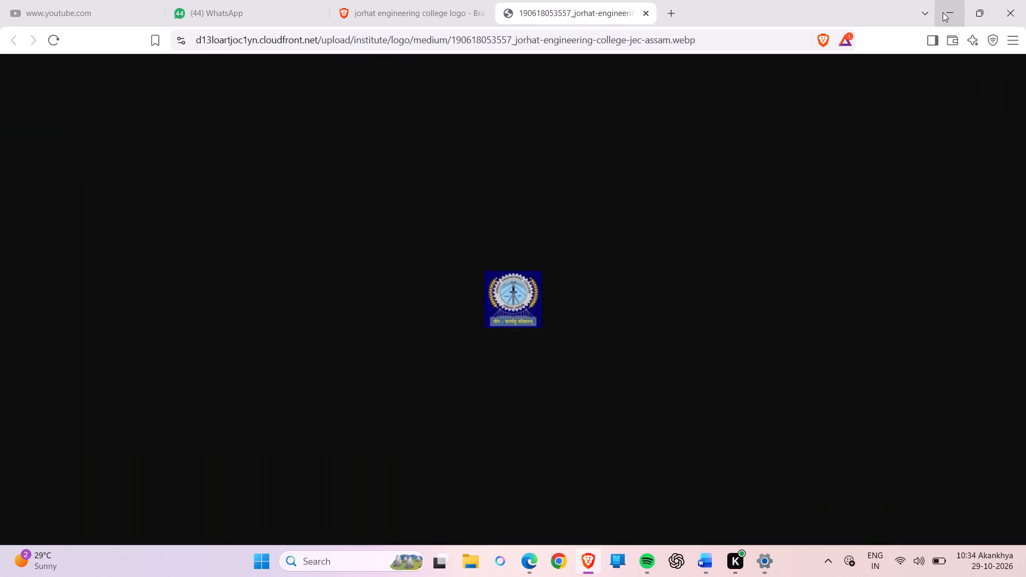